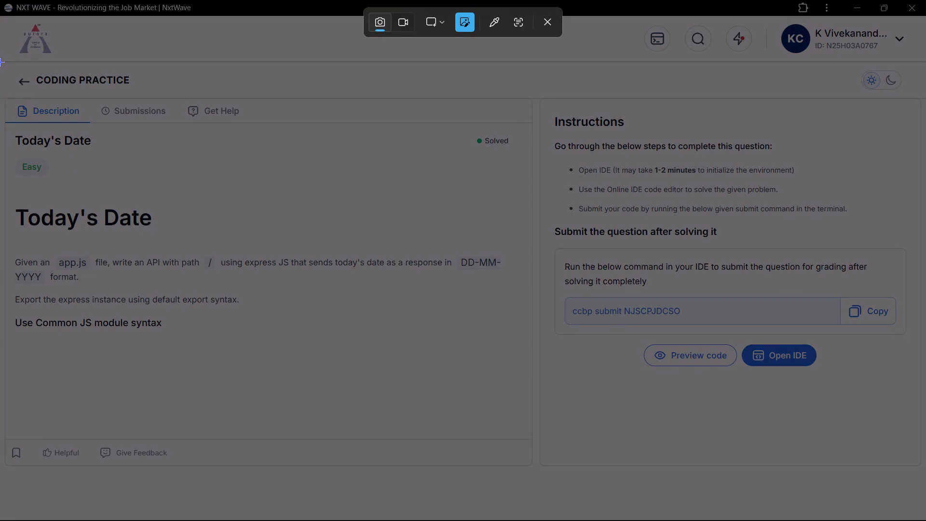
Capture the whole Today's Date question page below the window's title bar and copy the capture.
left_click_drag(0, 16, 925, 520)
scroll(443, 286, "right", 3)
key("ctrl+c")
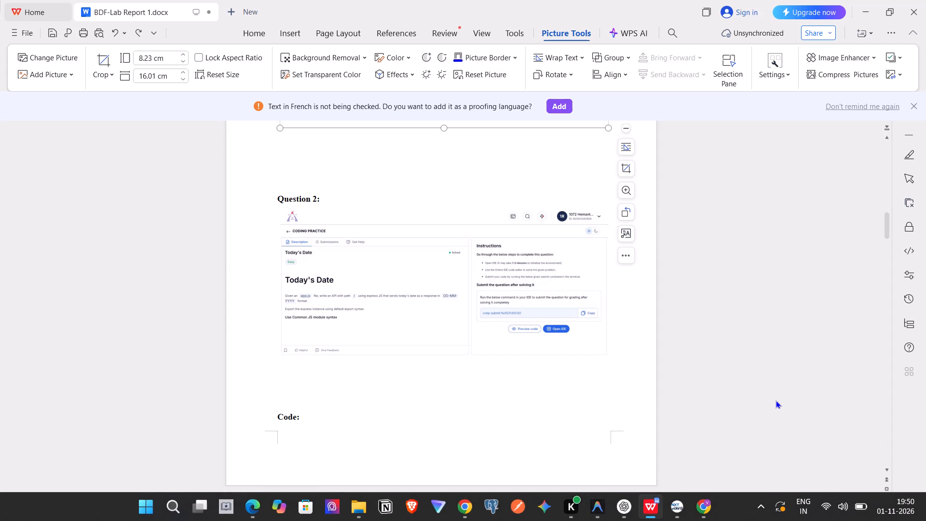
In the WPS lab report, paste the Today's Date capture under Question 2 and cut out the old question picture.
left_click(430, 252)
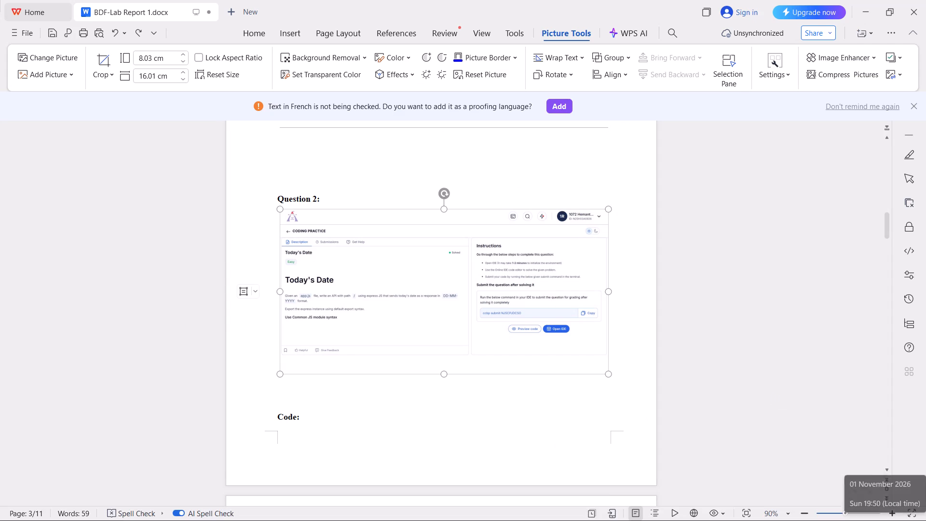
key("ctrl+v")
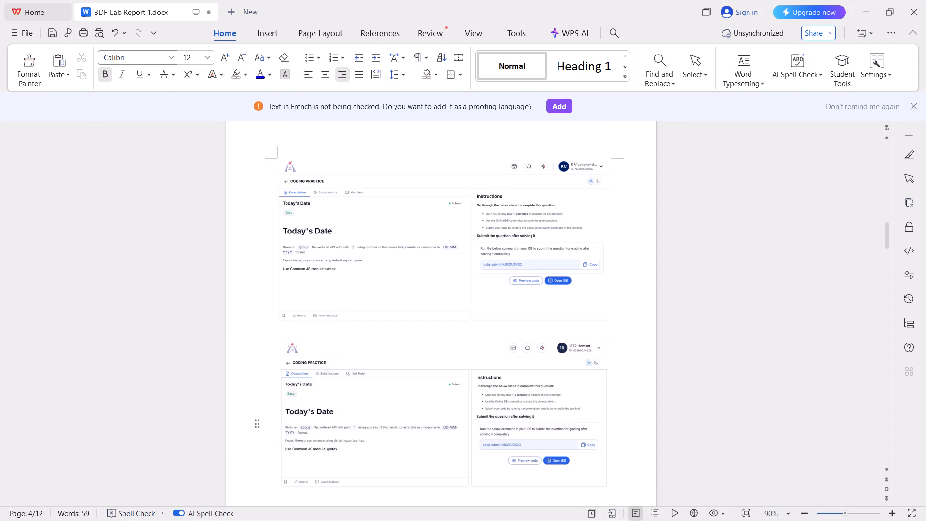
left_click(427, 380)
key("ctrl+x")
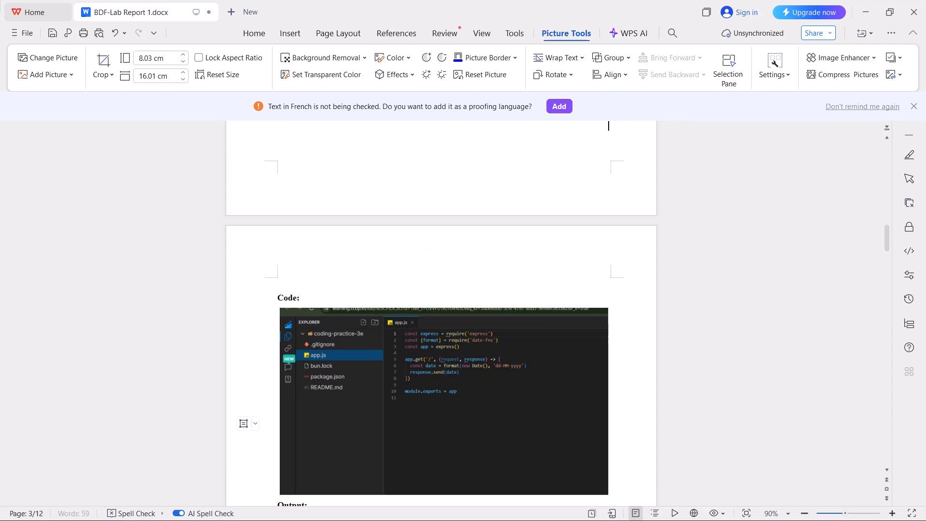
scroll(427, 380, "up", 4)
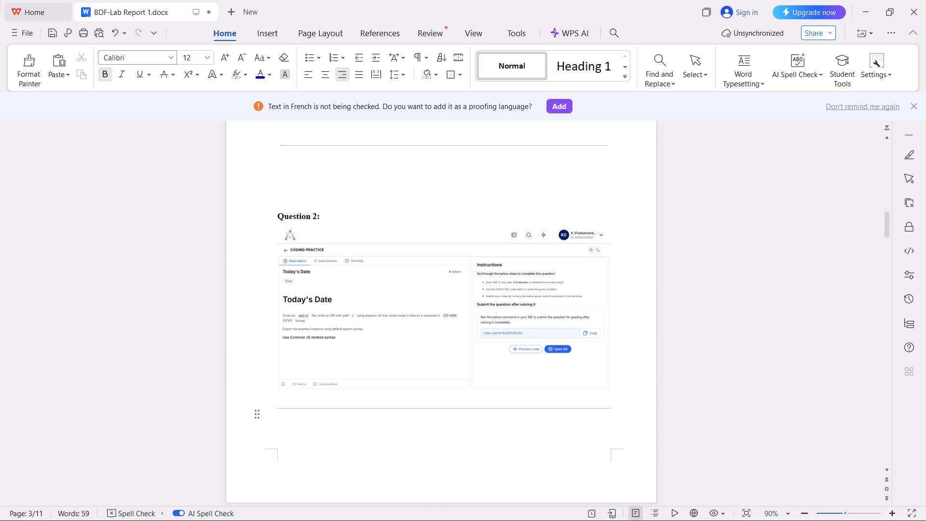
Insert five blank lines before the Question 3 heading so that it starts on a new page.
scroll(427, 380, "down", 5)
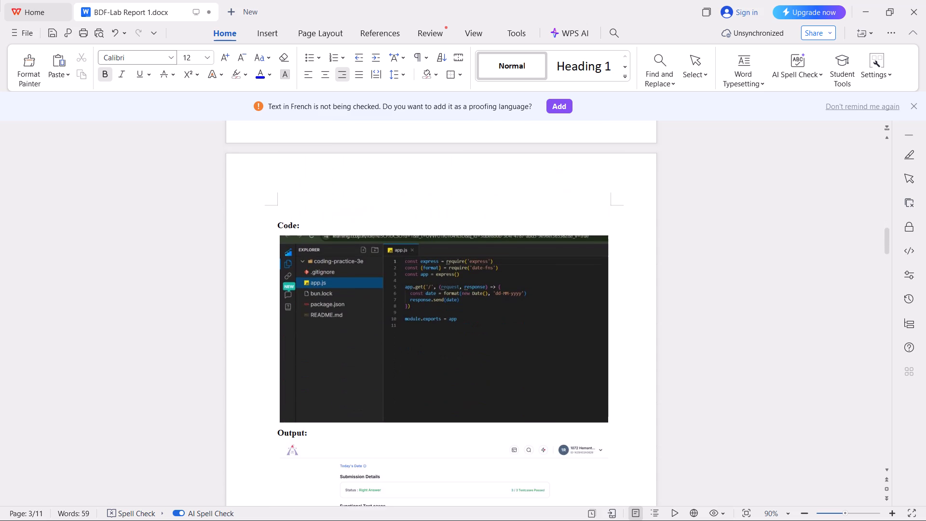
scroll(427, 380, "down", 2)
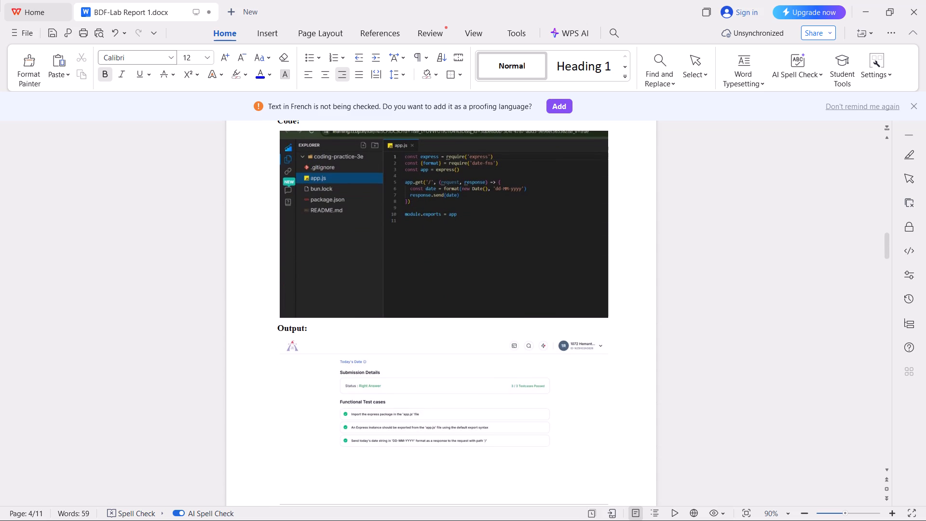
left_click(427, 380)
scroll(427, 380, "down", 1)
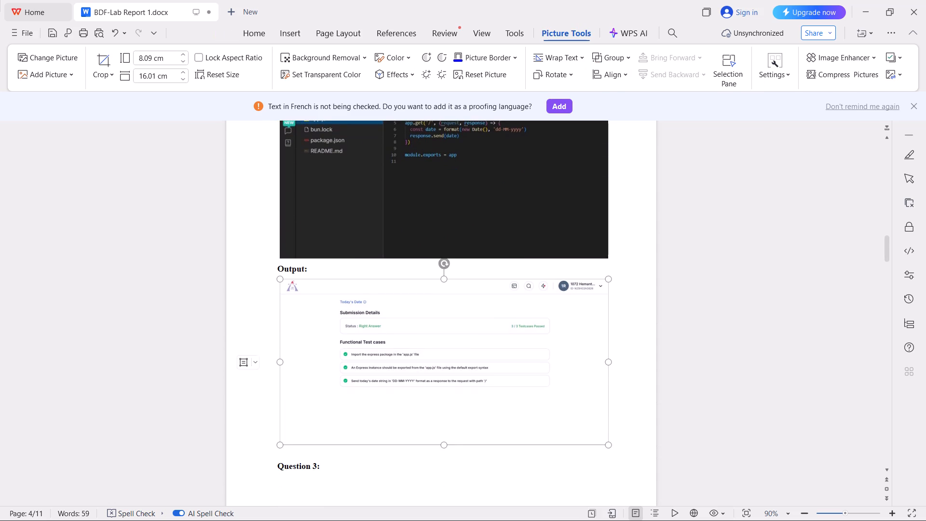
scroll(427, 380, "down", 2)
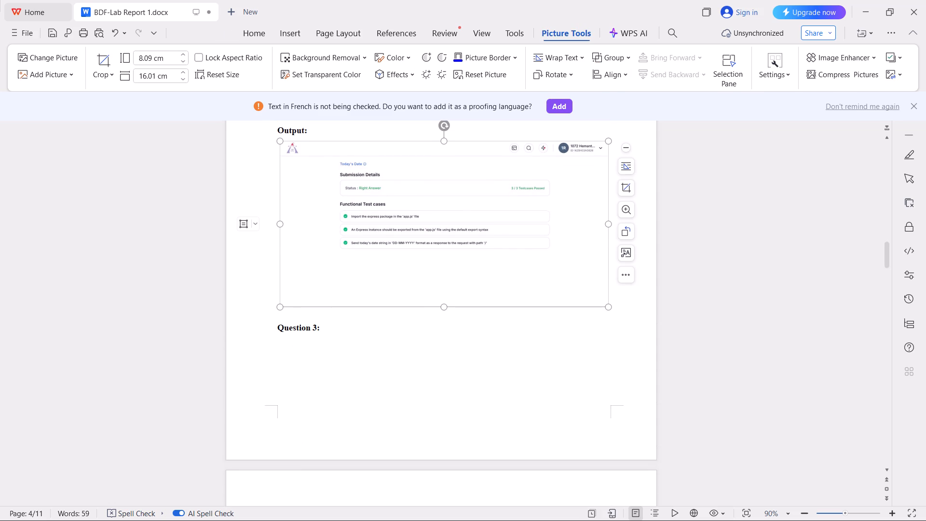
left_click(279, 327)
key("Return")
key("Return")
key("Return")
key("Return")
key("Return")
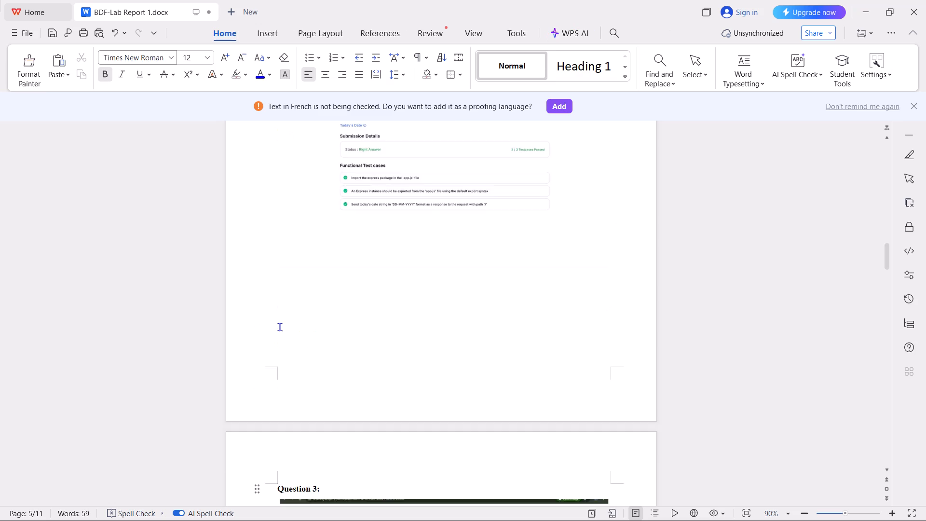
Examine the question, code and output pictures in the Question 3 section of the report.
scroll(279, 327, "down", 4)
left_click(425, 306)
scroll(425, 306, "down", 3)
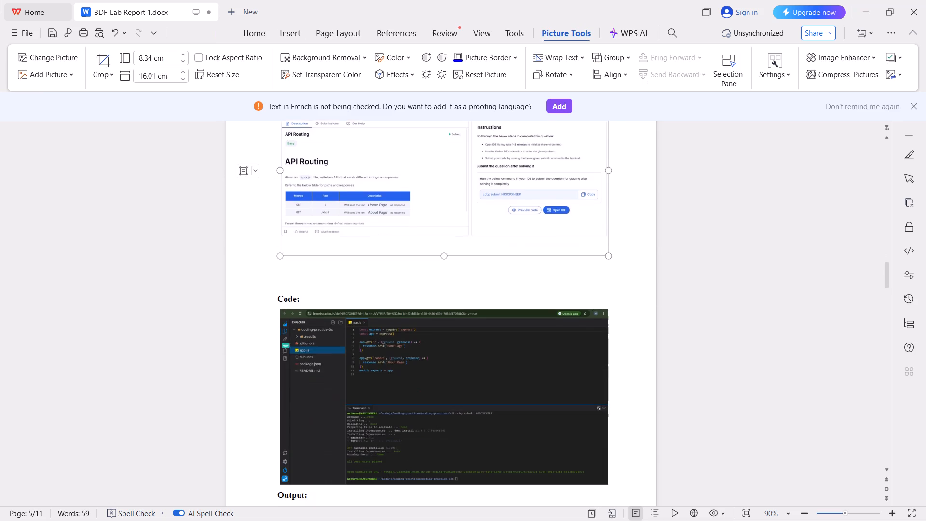
scroll(425, 306, "down", 4)
scroll(425, 306, "up", 7)
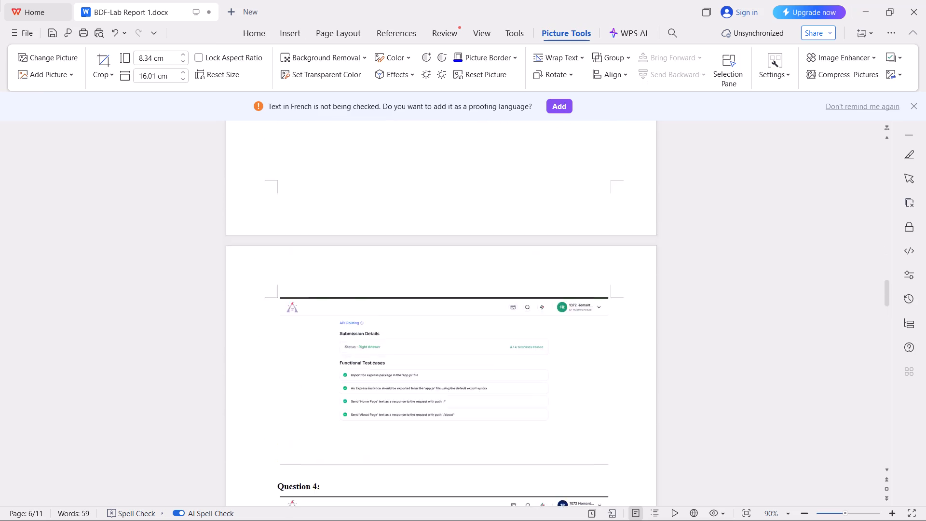
scroll(425, 306, "up", 5)
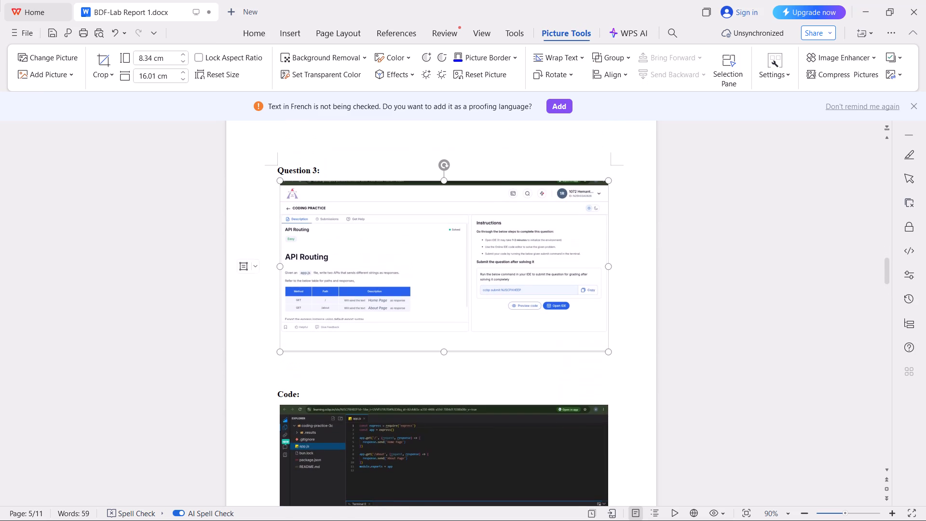
scroll(425, 306, "up", 1)
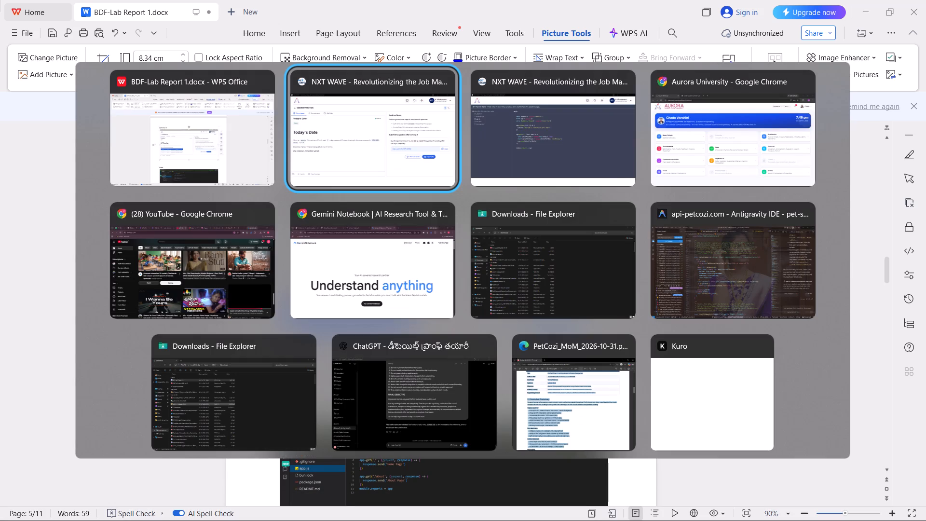
Switch to the NxtWave coding practice list, open the API Routing question, and copy a capture of its whole page.
left_click(27, 87)
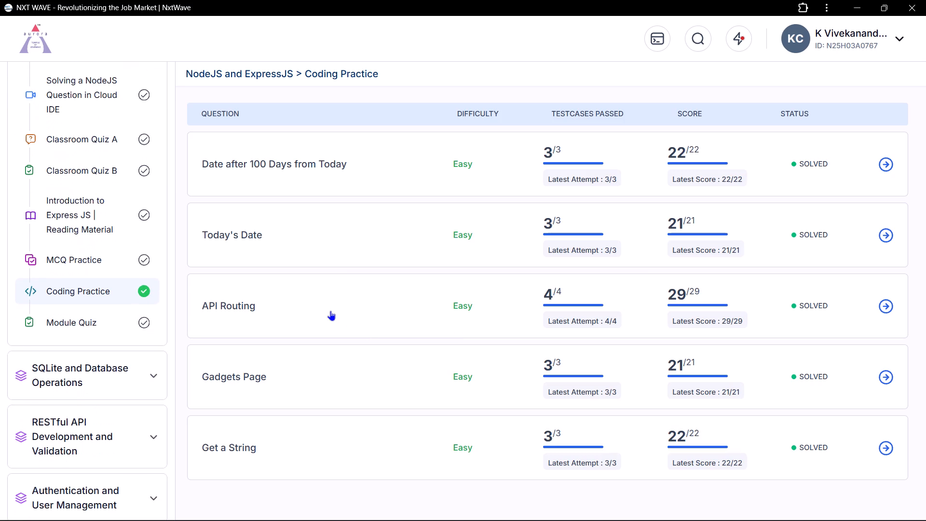
left_click(330, 311)
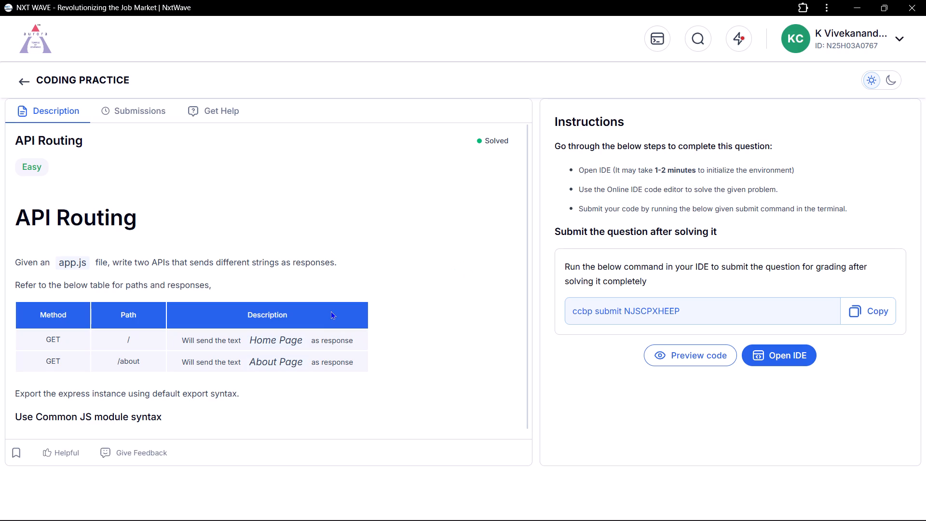
key("shift+super+s")
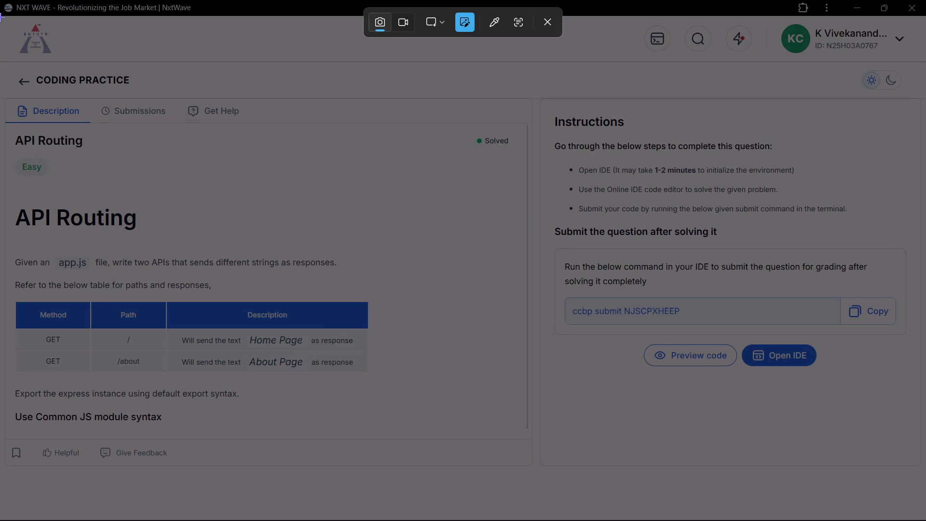
left_click_drag(0, 16, 925, 520)
scroll(645, 497, "right", 4)
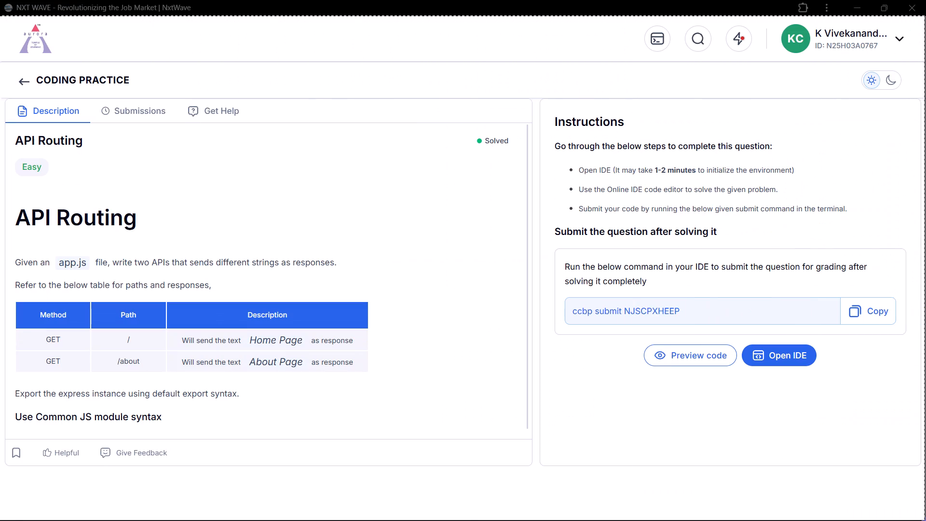
key("ctrl+c")
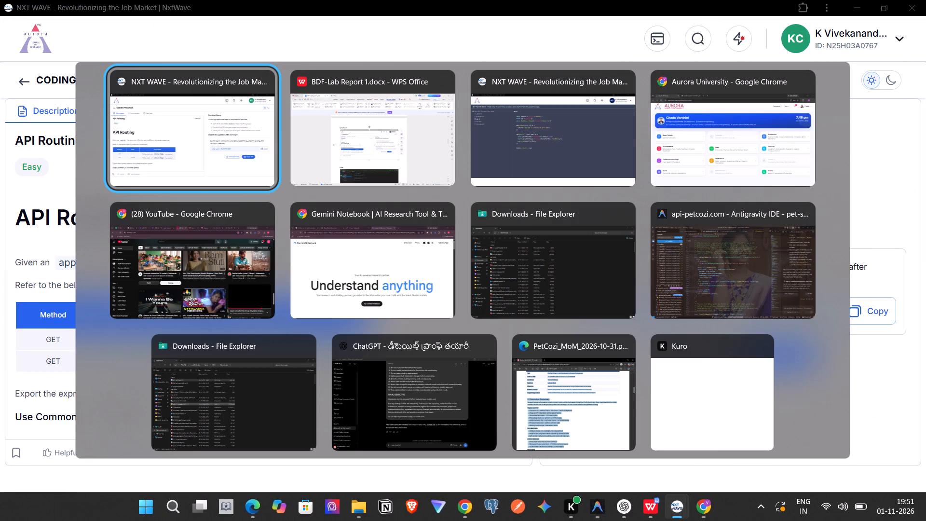
Back in the WPS report, paste the API Routing capture under Question 3 and cut out the old question picture.
left_click(474, 290)
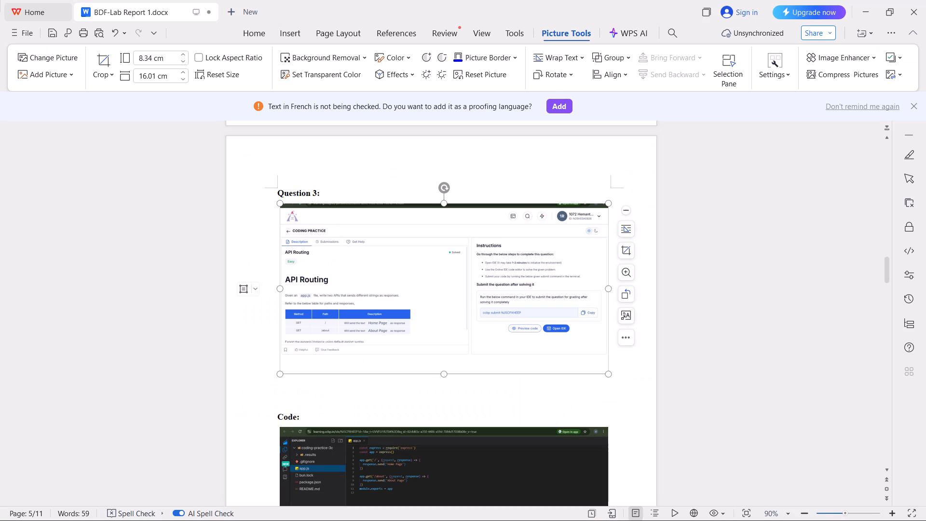
key("ctrl+v")
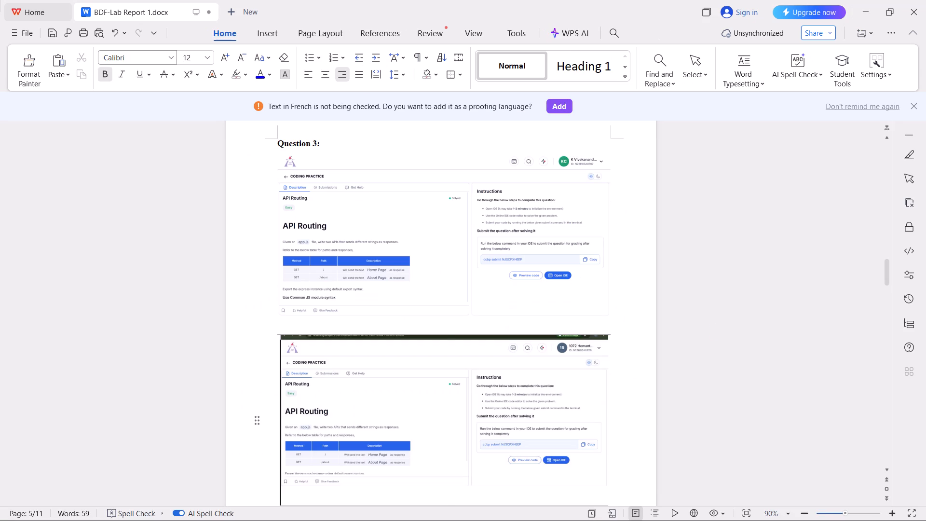
left_click(484, 385)
key("ctrl+x")
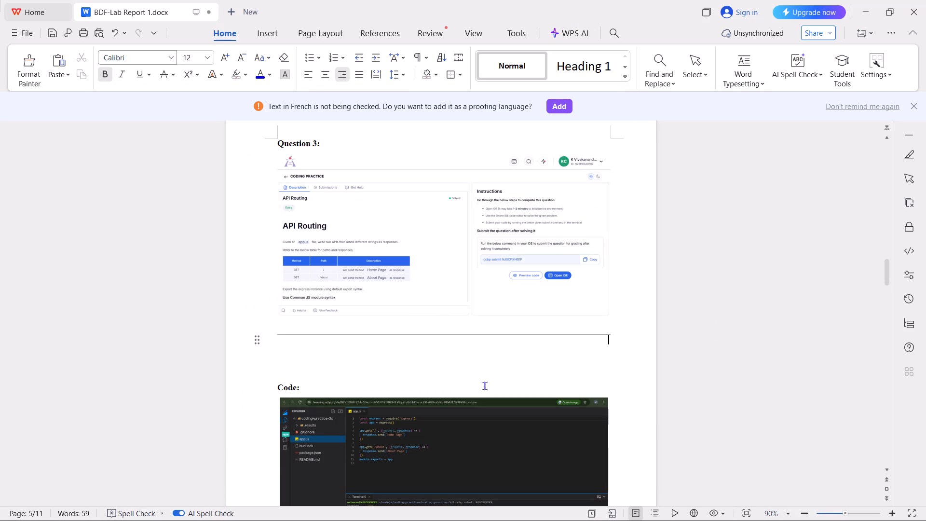
After locating the Question 4 picture, open the Gadgets Page question in NxtWave and copy a capture of the page including its header.
scroll(415, 359, "up", 1)
scroll(415, 359, "down", 5)
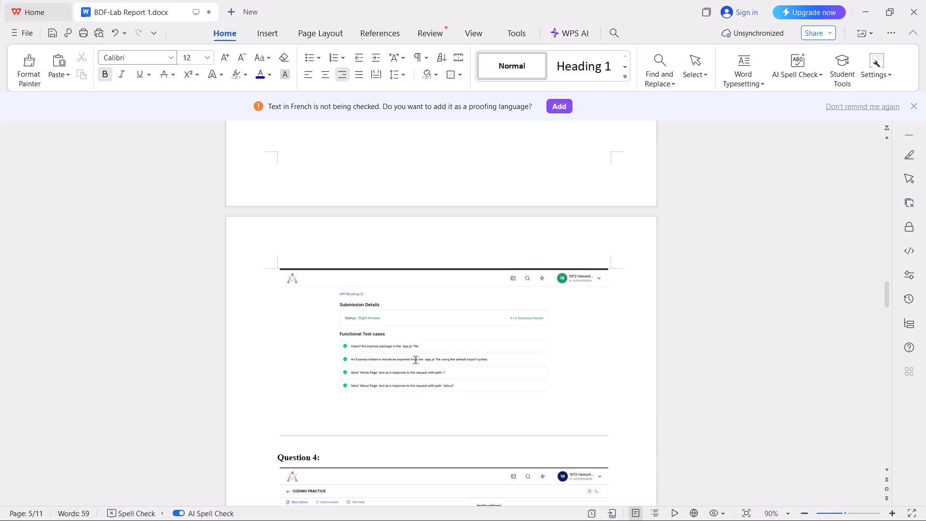
scroll(415, 359, "down", 2)
left_click(437, 282)
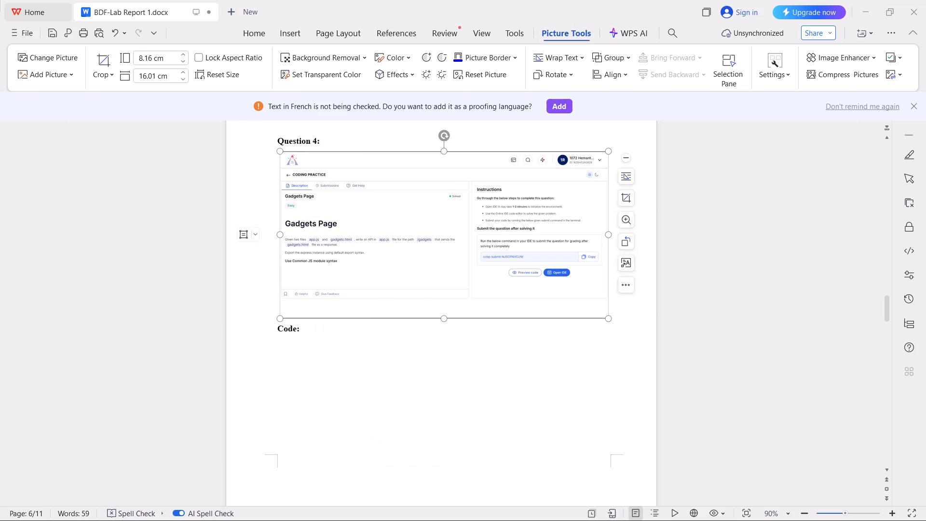
left_click(20, 80)
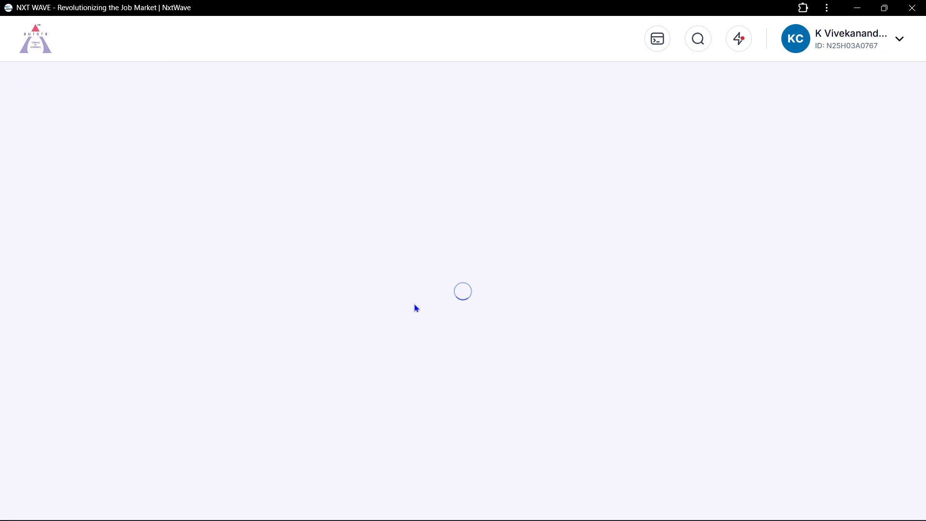
scroll(415, 305, "down", 1)
left_click(360, 350)
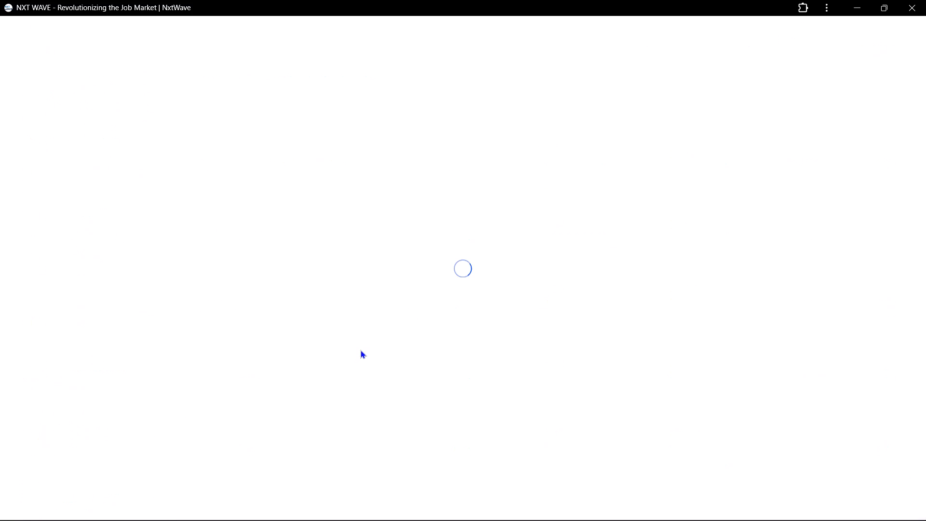
key("shift+super+s")
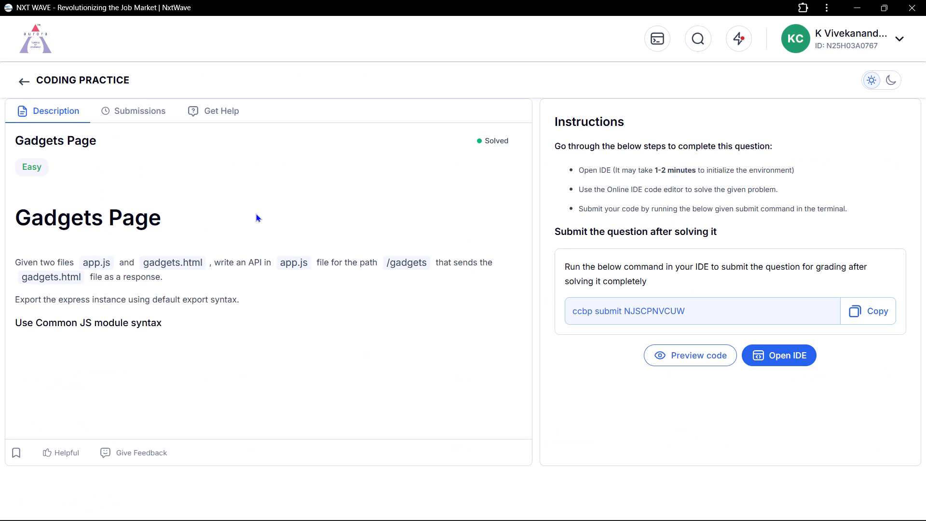
left_click_drag(0, 59, 925, 520)
scroll(193, 201, "right", 8)
left_click_drag(470, 58, 464, 19)
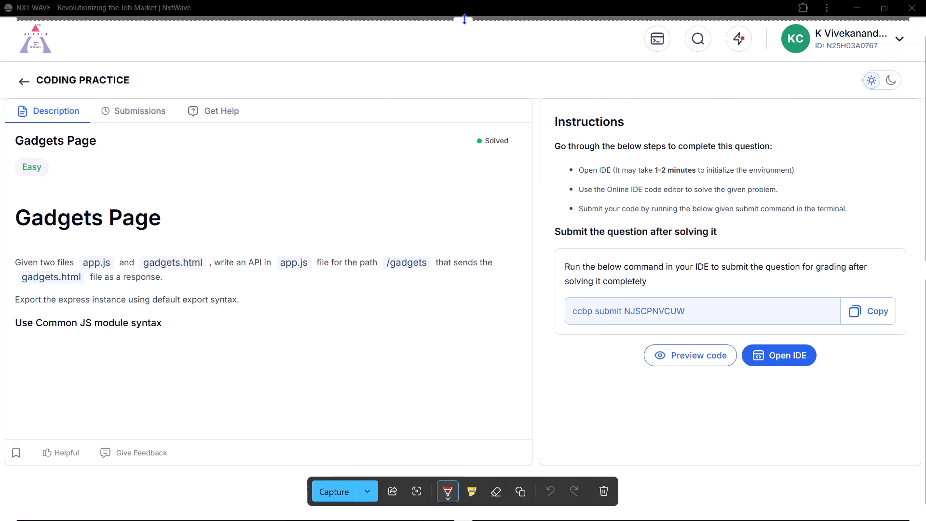
left_click_drag(464, 19, 464, 13)
key("ctrl+c")
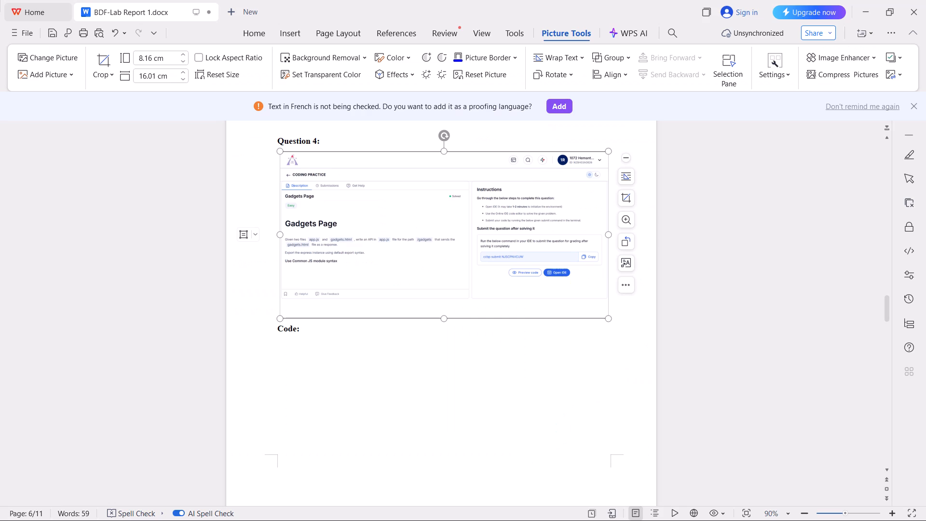
Back in the WPS report, paste the Gadgets Page capture under Question 4 and cut out the old question picture.
scroll(510, 280, "down", 1)
scroll(510, 280, "up", 2)
left_click(447, 284)
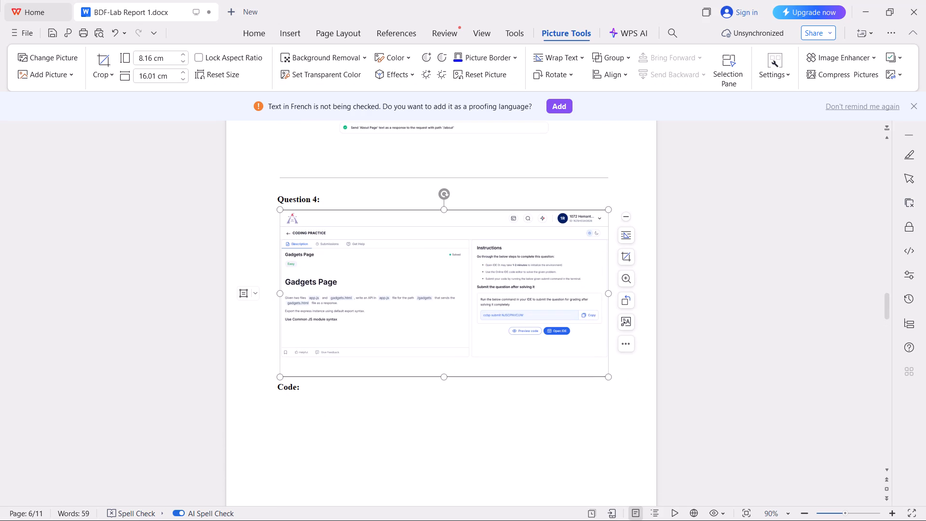
key("ctrl+v")
left_click(475, 426)
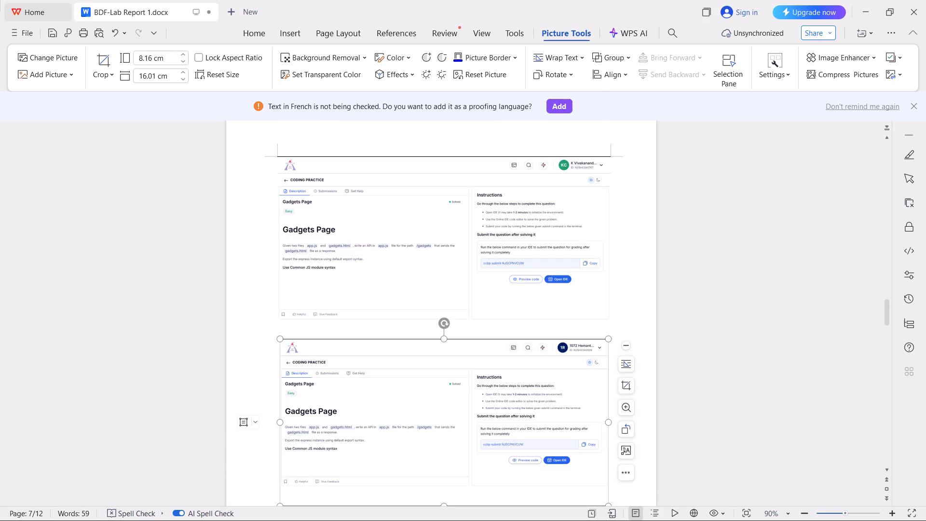
key("ctrl+x")
Insert seven blank lines before the Code heading of Question 4 to move it onto the next page above its code picture.
scroll(475, 426, "up", 5)
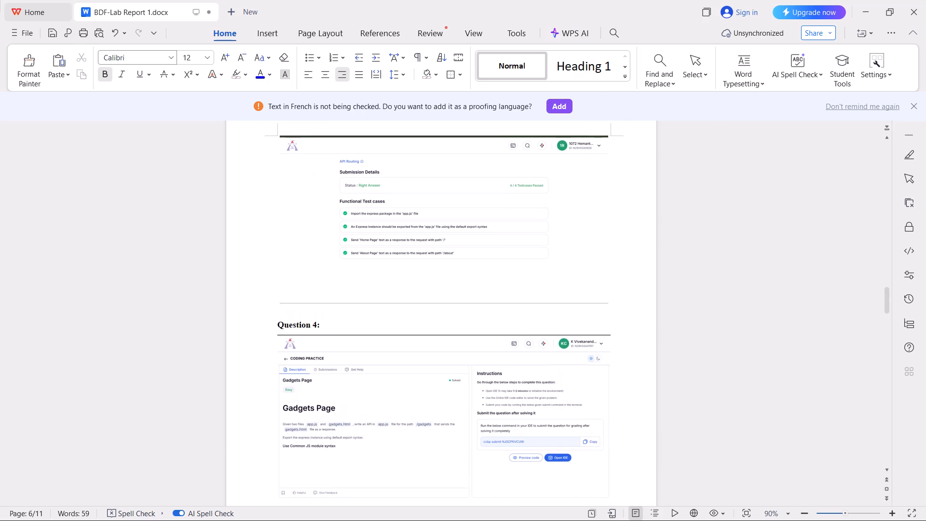
scroll(475, 426, "down", 3)
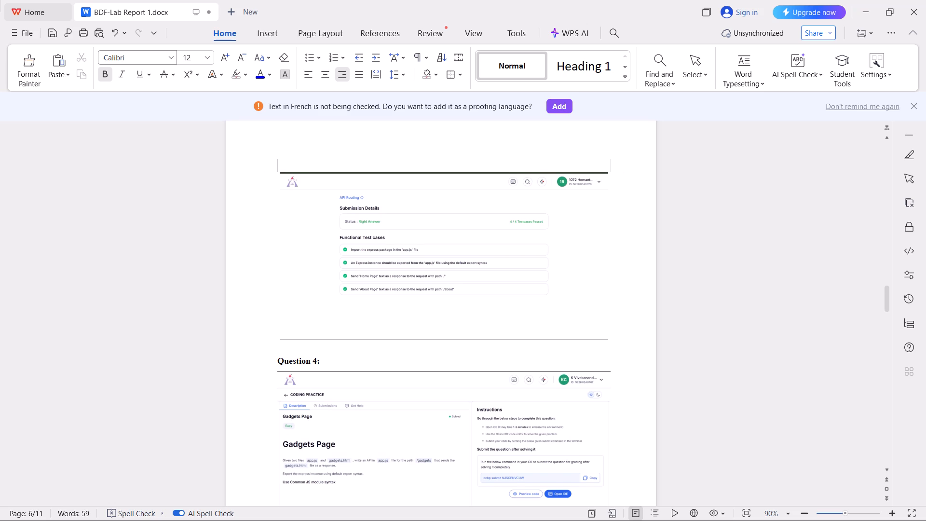
scroll(475, 426, "down", 3)
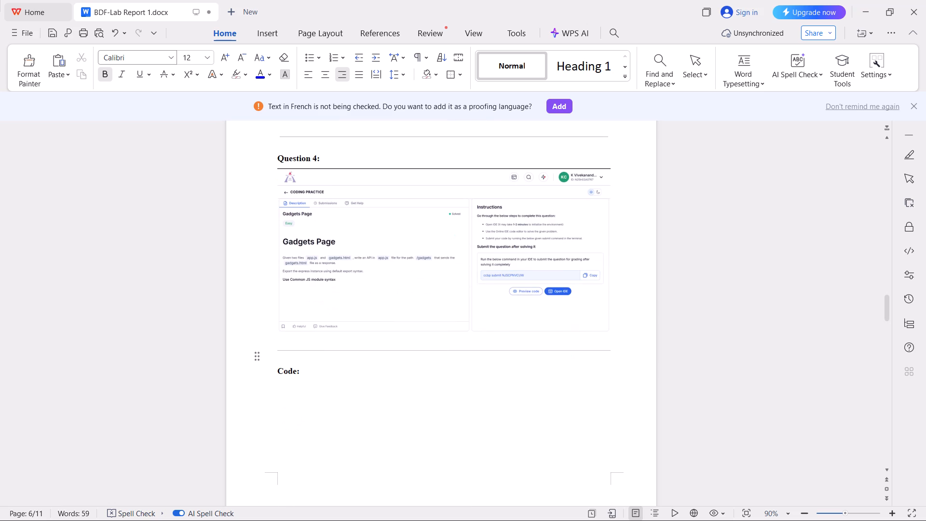
scroll(475, 426, "down", 1)
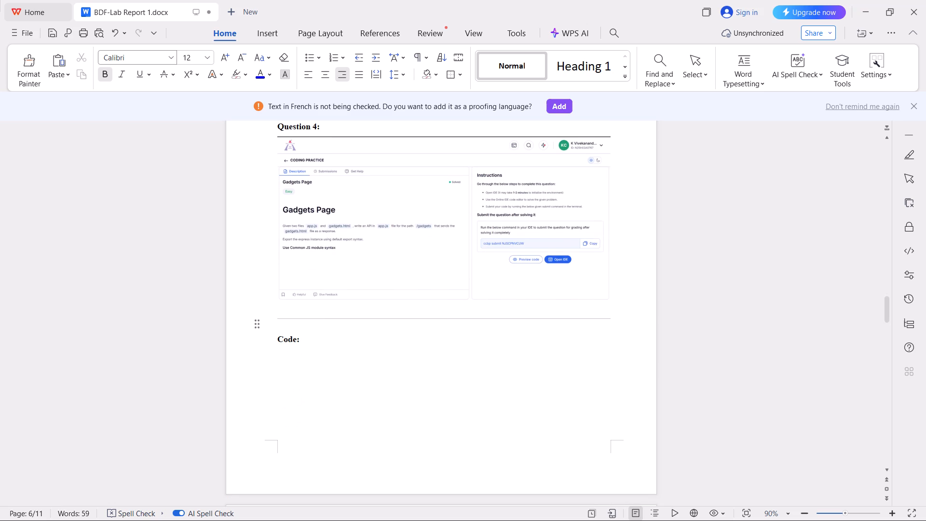
scroll(475, 426, "down", 2)
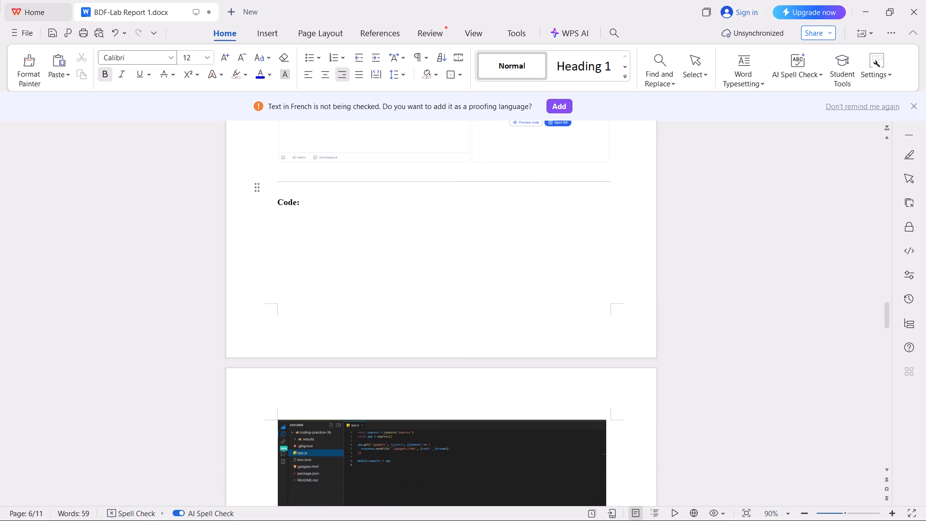
left_click(278, 206)
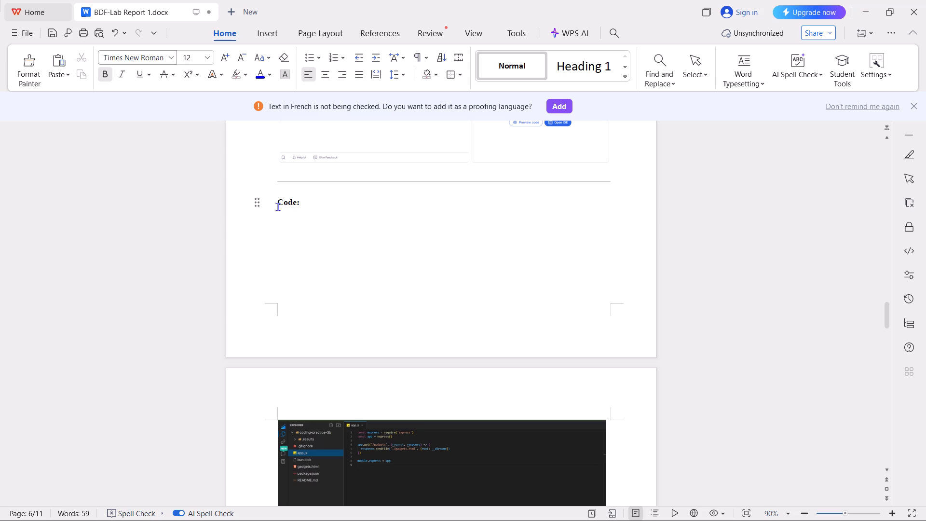
key("Return")
key("Return")
key("Return")
key("Return")
key("Return")
key("Return")
key("Return")
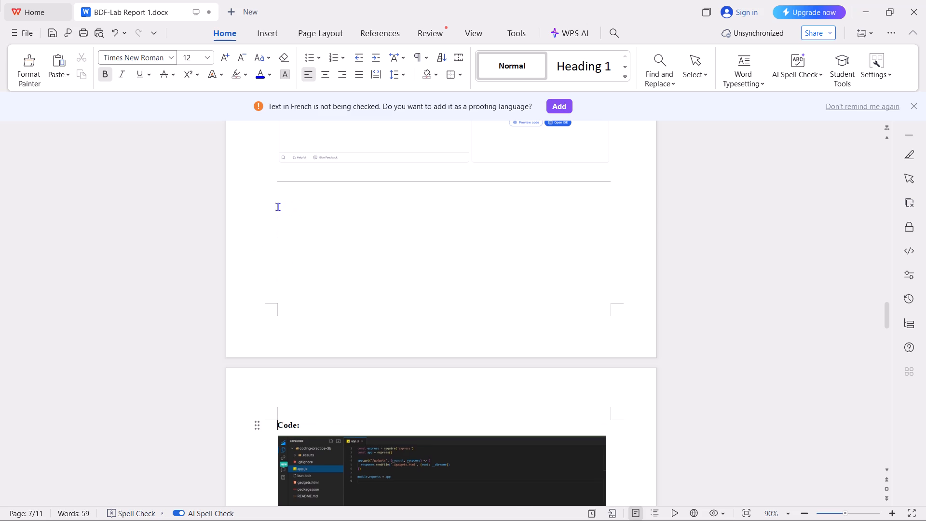
After locating the Question 5 picture, open the Get a String question in NxtWave and copy a capture of its whole page.
scroll(278, 206, "down", 5)
scroll(409, 319, "down", 2)
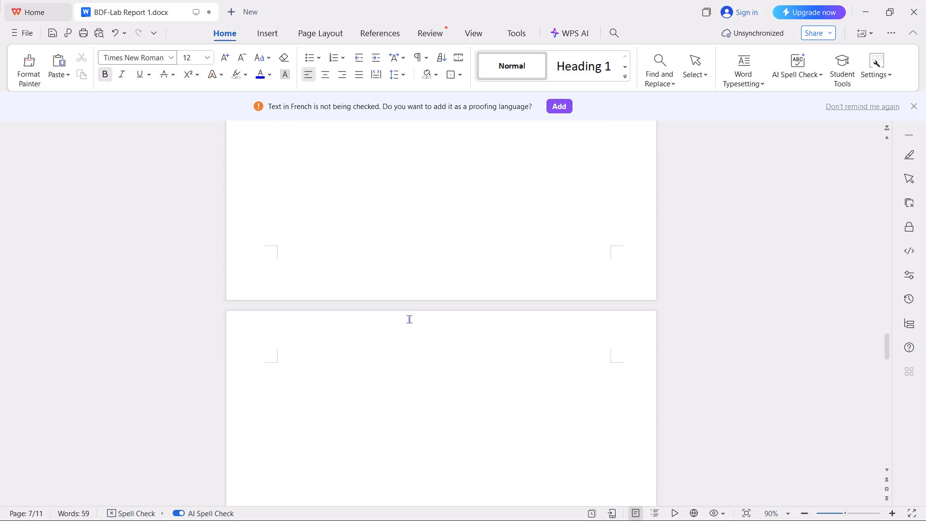
scroll(409, 319, "down", 7)
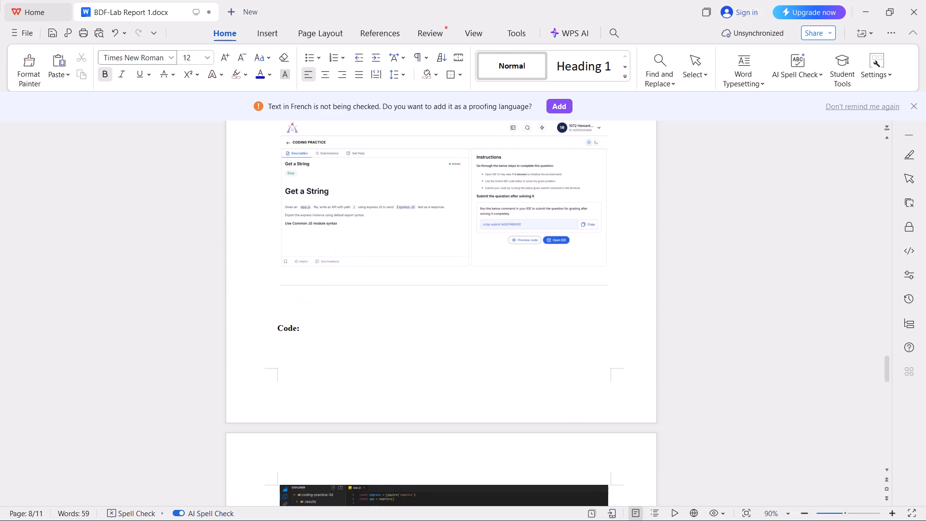
left_click(405, 224)
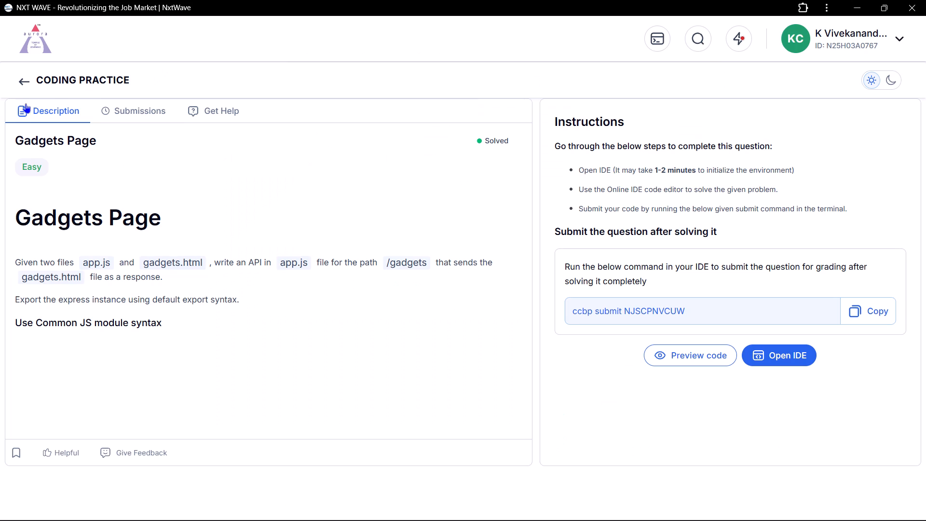
left_click(16, 79)
left_click(24, 80)
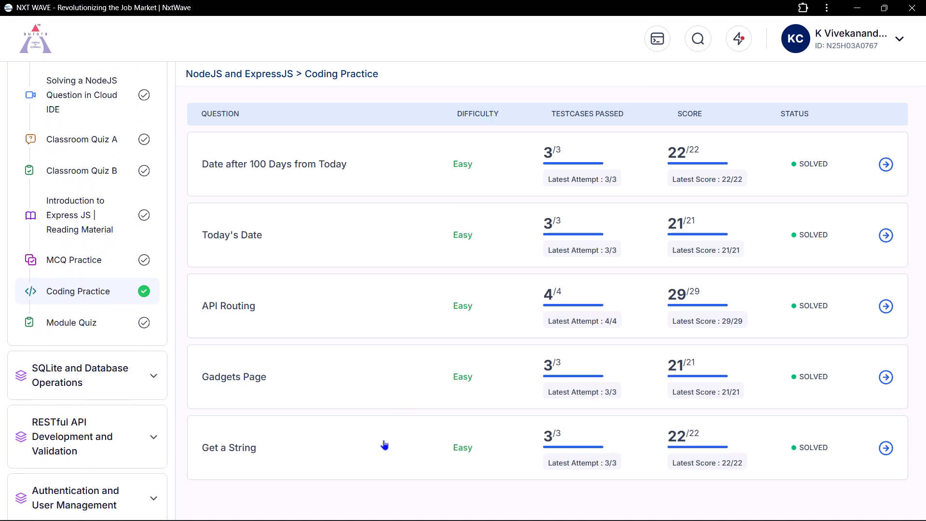
scroll(383, 440, "down", 1)
left_click(383, 440)
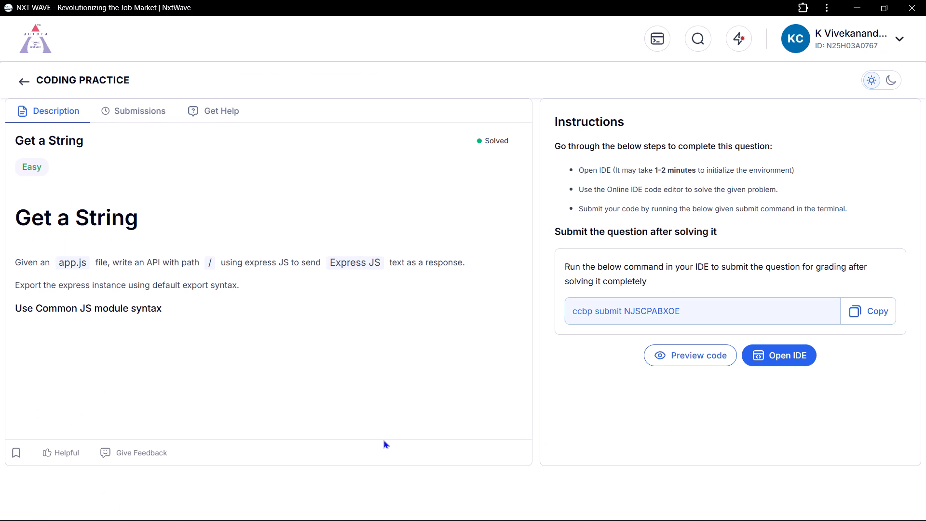
key("shift+super+s")
left_click_drag(0, 14, 925, 520)
scroll(242, 179, "right", 11)
key("ctrl+c")
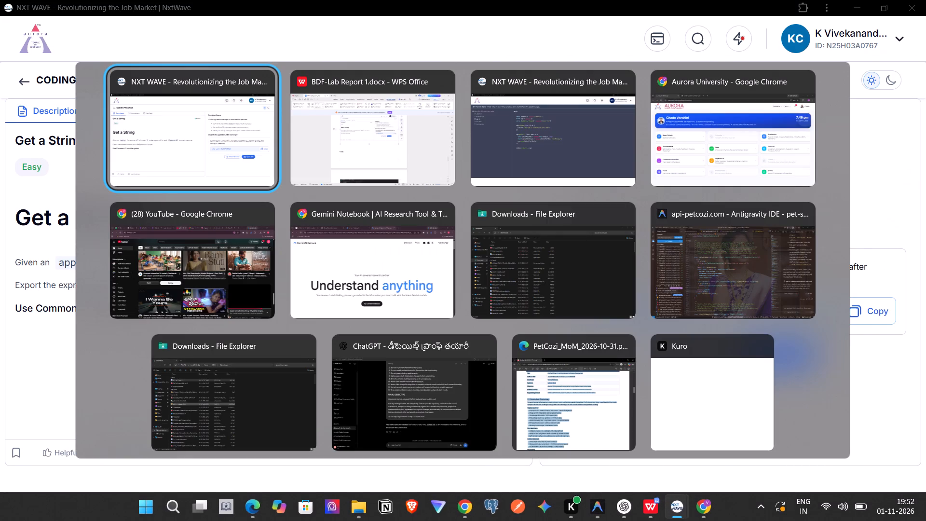
Back in the WPS report, paste the Get a String capture under Question 5 and cut out the old question picture.
scroll(621, 446, "down", 1)
scroll(462, 316, "down", 2)
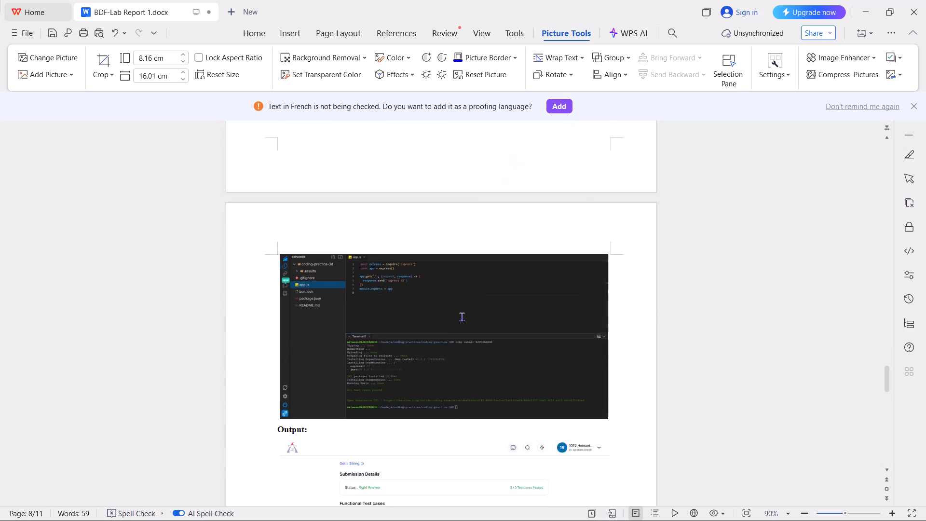
scroll(462, 316, "down", 10)
scroll(462, 316, "up", 6)
scroll(462, 316, "down", 3)
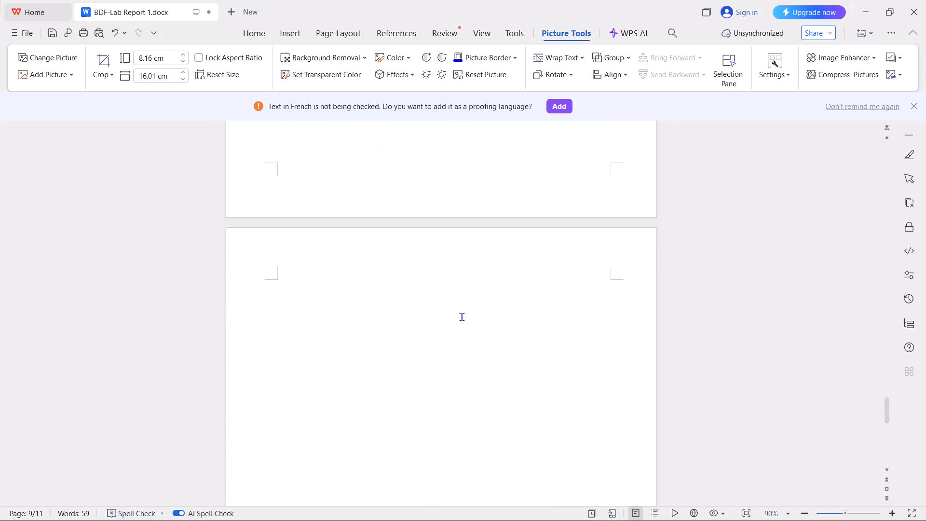
scroll(462, 316, "down", 3)
scroll(462, 316, "up", 5)
scroll(462, 316, "down", 9)
scroll(462, 316, "up", 2)
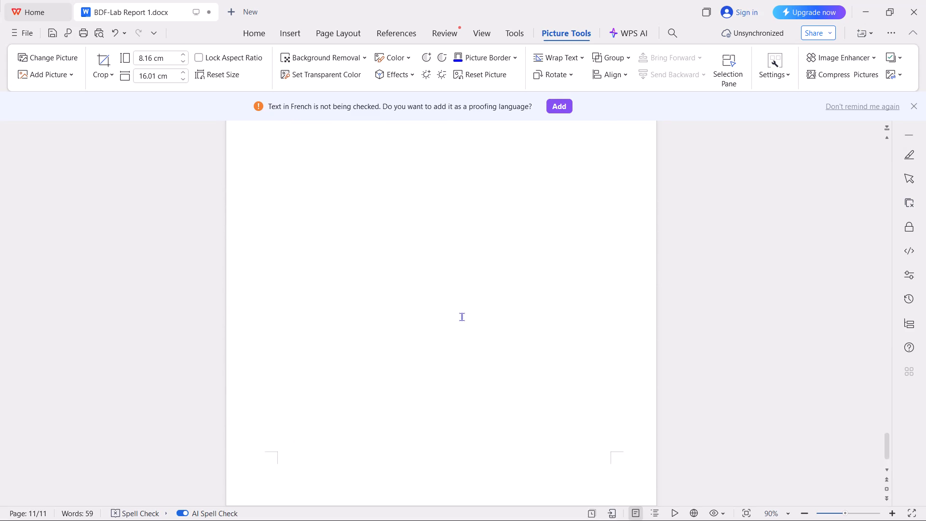
scroll(462, 316, "up", 12)
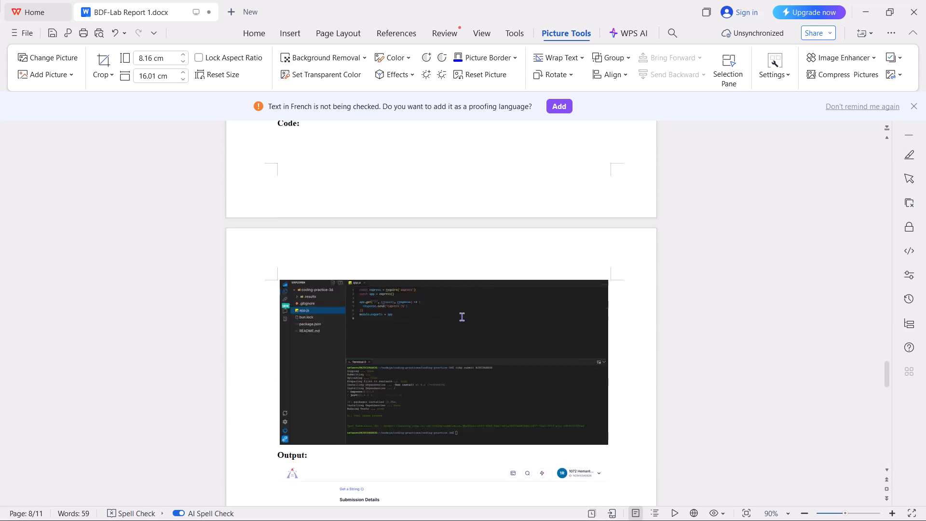
scroll(462, 316, "up", 4)
left_click(427, 309)
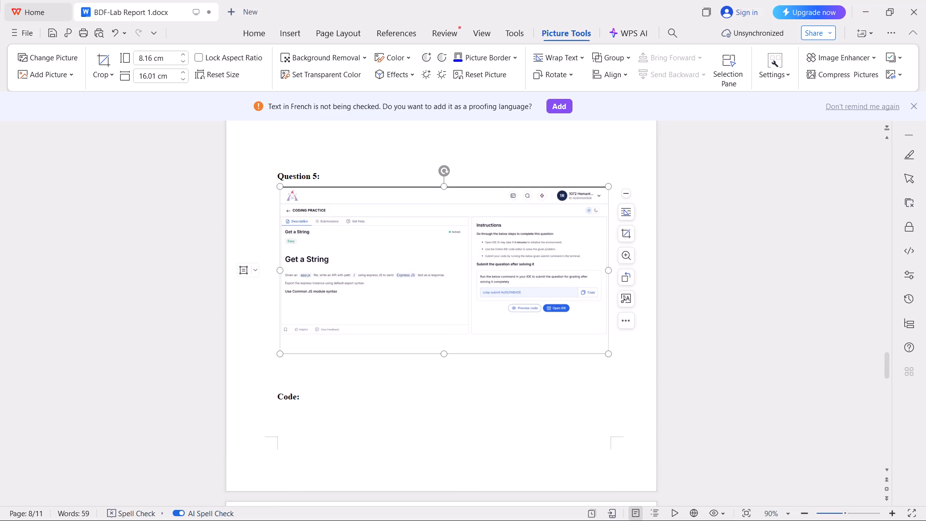
key("ctrl+v")
scroll(427, 309, "down", 1)
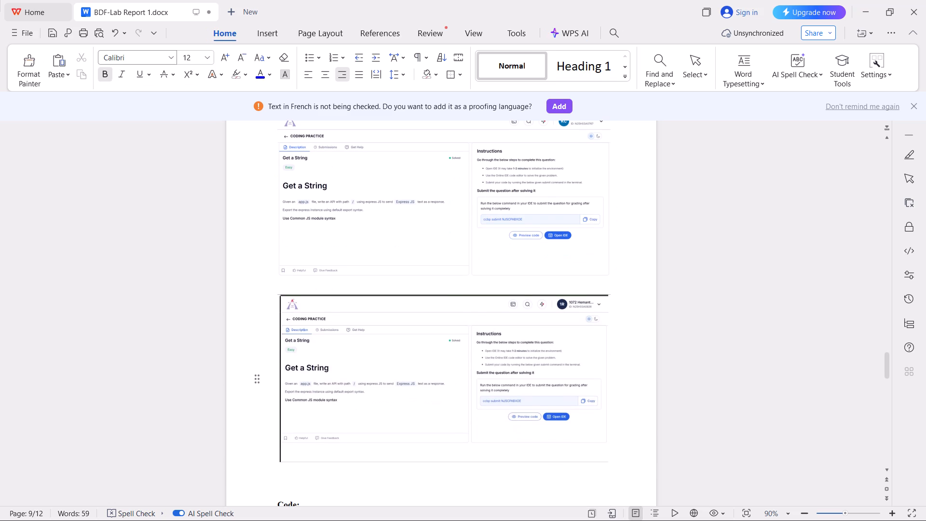
left_click(439, 418)
key("ctrl+x")
scroll(439, 418, "up", 3)
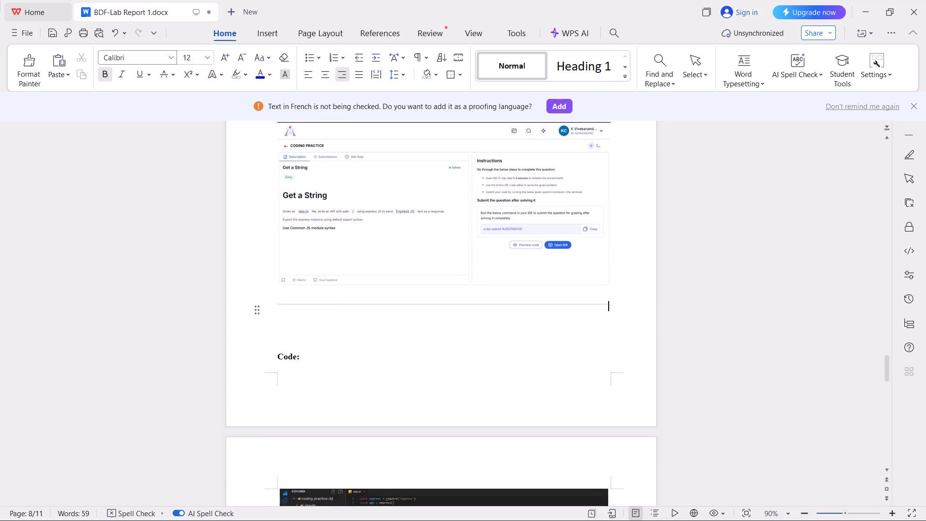
Delete the blank lines above the Question 5 heading so that it starts at the top of its page.
scroll(439, 418, "up", 2)
scroll(397, 280, "up", 2)
scroll(397, 280, "down", 3)
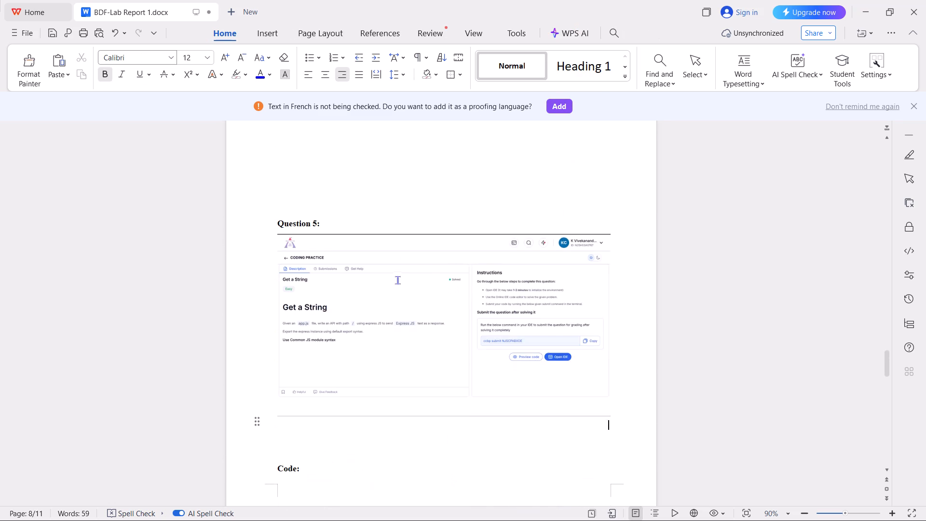
scroll(397, 280, "down", 2)
left_click(274, 212)
scroll(274, 212, "up", 6)
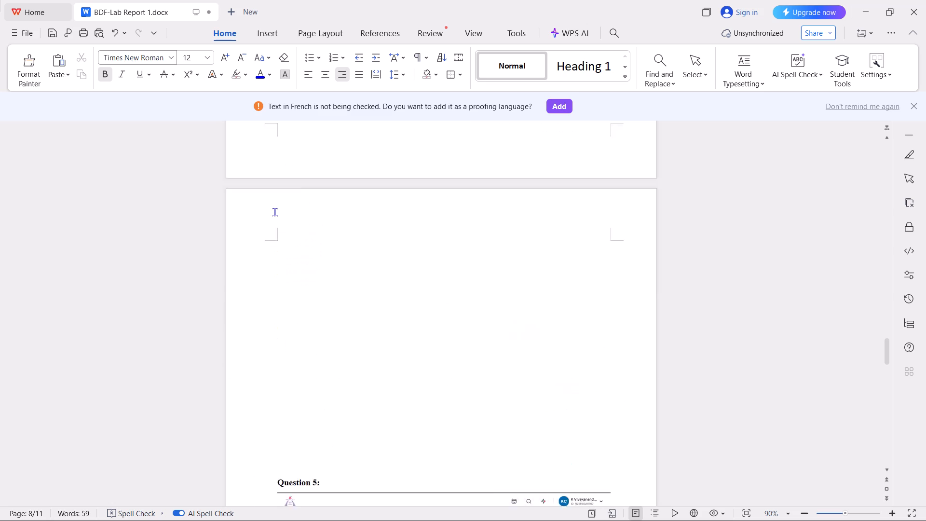
scroll(274, 212, "up", 1)
scroll(252, 445, "down", 1)
left_click(300, 404)
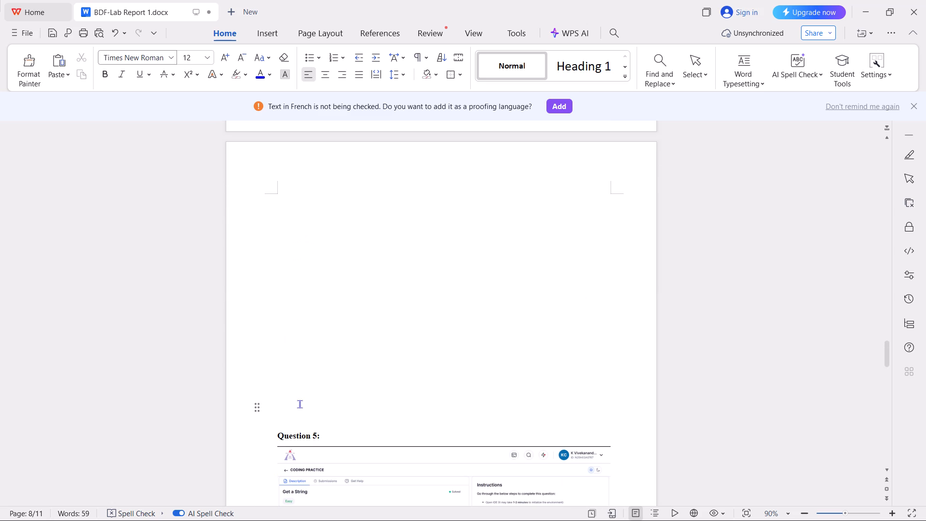
key("BackSpace")
key("BackSpace")
key("BackSpace")
key("BackSpace")
key("BackSpace")
key("BackSpace")
key("BackSpace")
key("BackSpace")
key("BackSpace")
key("BackSpace")
key("BackSpace")
key("BackSpace")
key("BackSpace")
key("BackSpace")
key("BackSpace")
key("BackSpace")
key("BackSpace")
key("BackSpace")
key("BackSpace")
key("BackSpace")
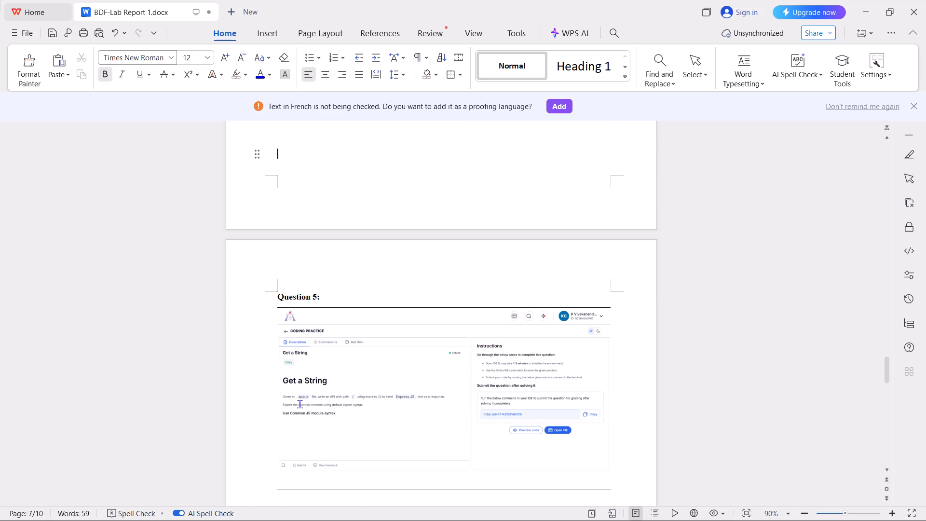
Review the report's layout back to the student details page and down through Questions 1 to 3.
scroll(300, 404, "up", 4)
scroll(507, 520, "up", 1)
scroll(500, 385, "up", 1)
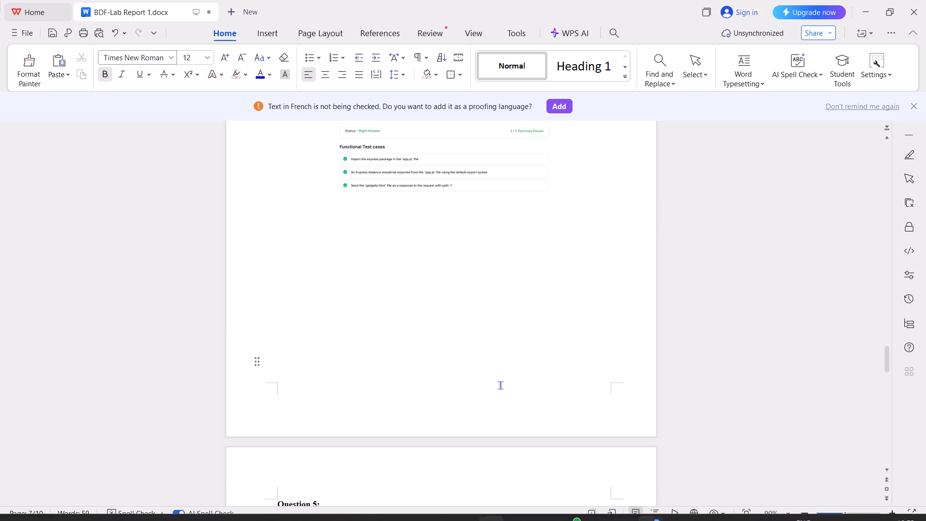
scroll(500, 385, "up", 9)
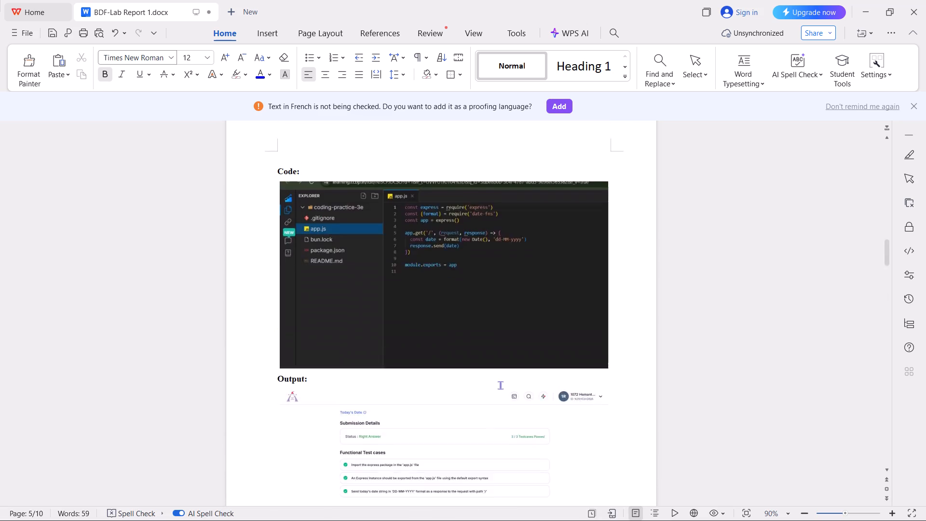
scroll(500, 385, "up", 3)
scroll(417, 222, "up", 12)
scroll(417, 222, "down", 1)
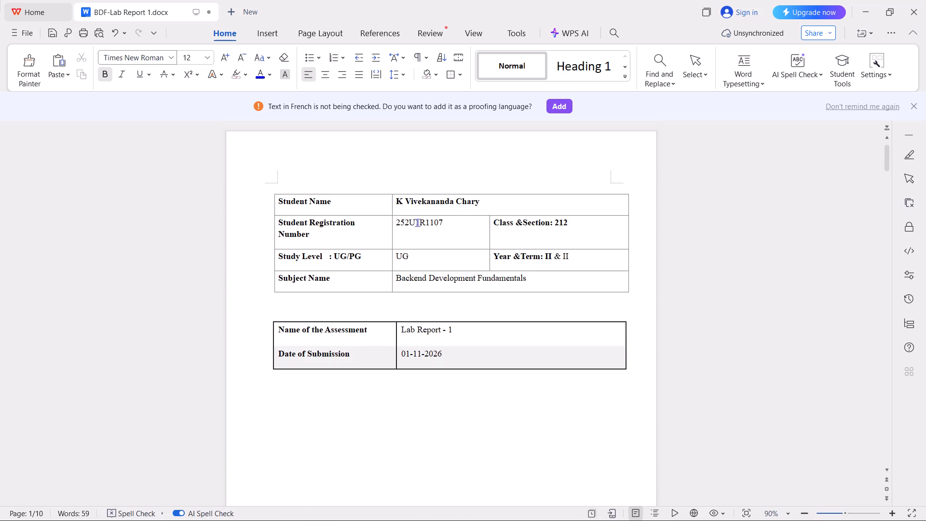
scroll(417, 222, "down", 9)
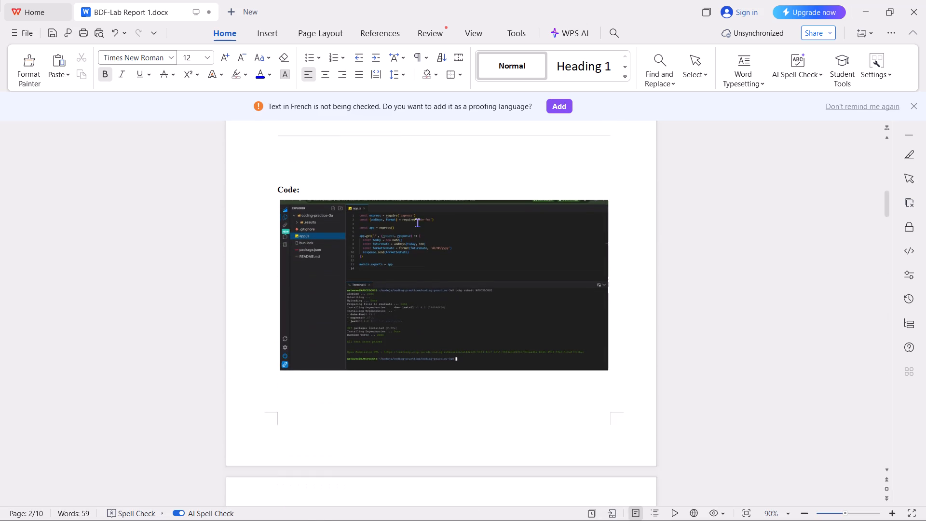
scroll(417, 222, "down", 6)
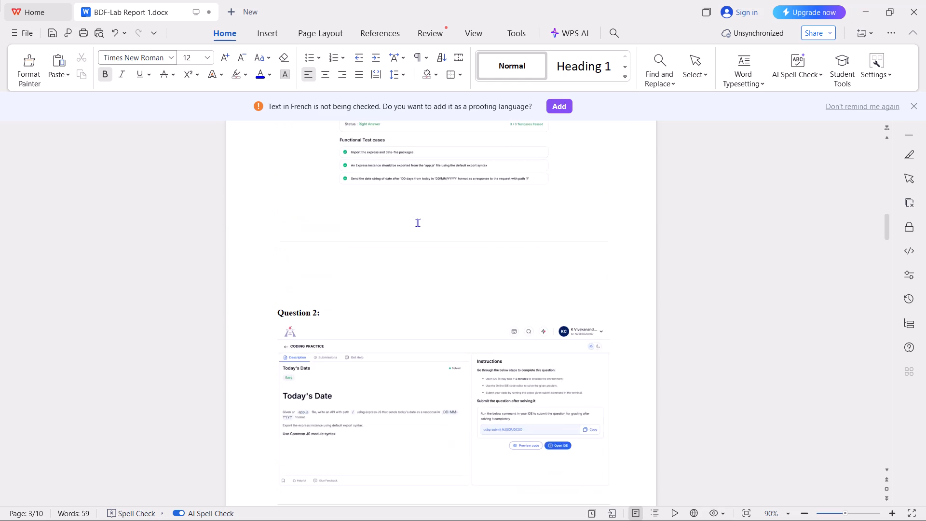
scroll(417, 222, "down", 6)
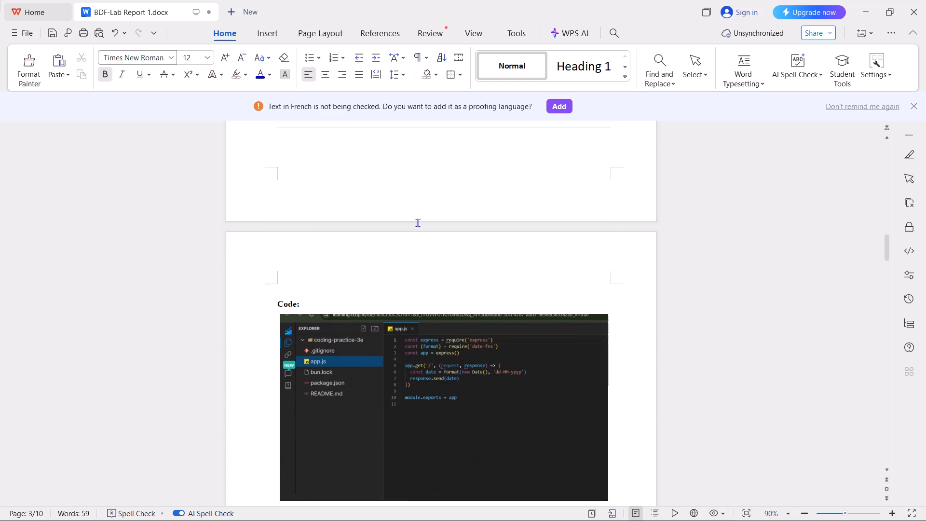
scroll(417, 222, "down", 6)
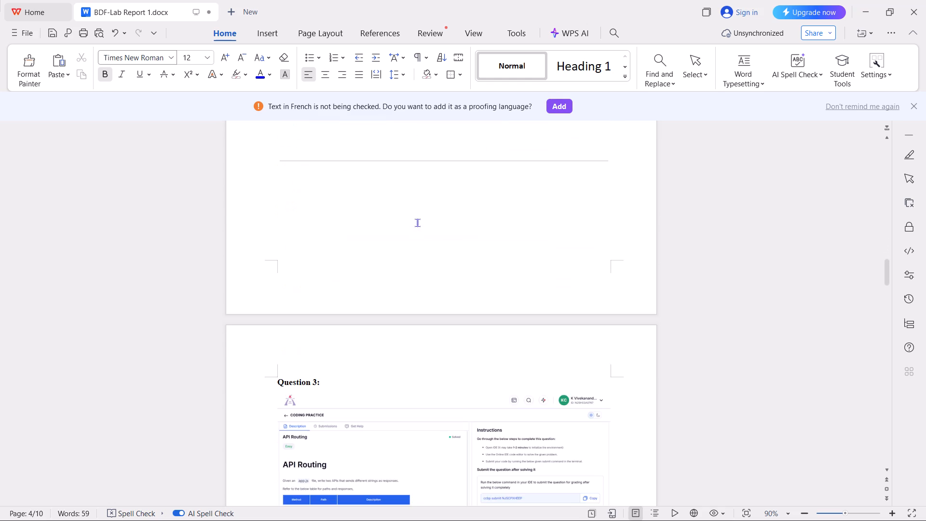
Insert blank lines before the Output heading of Question 3 to move it onto the next page above the API Routing submission picture.
scroll(417, 222, "down", 6)
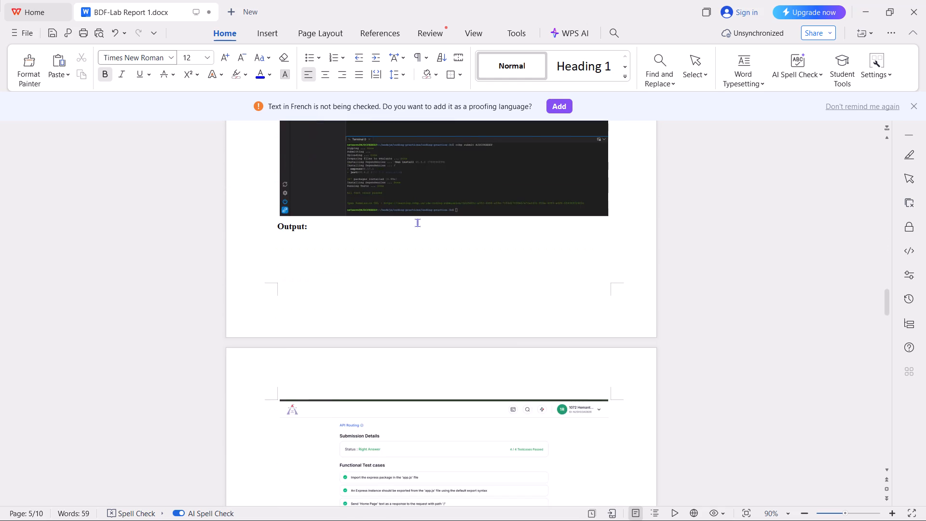
scroll(417, 222, "down", 2)
left_click(267, 162)
left_click(274, 163)
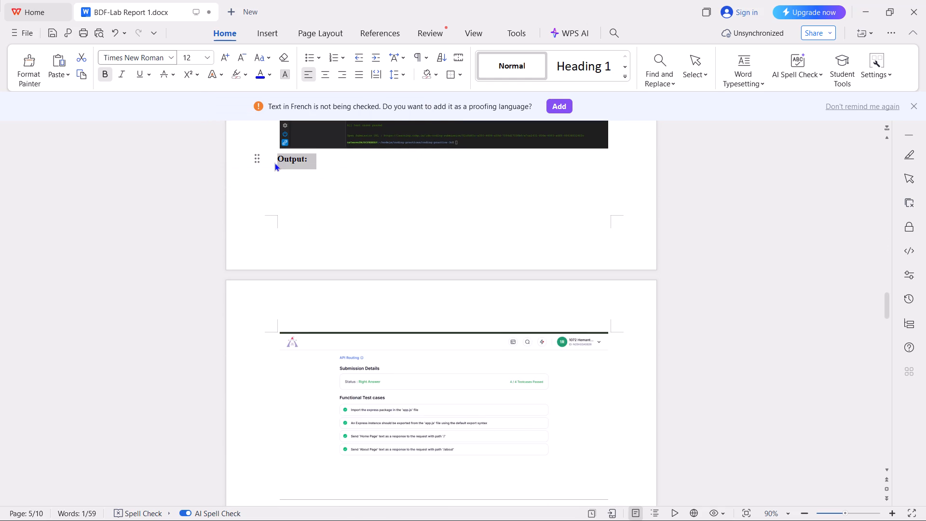
key("Return")
key("Return")
key("Return")
key("Return")
key("Return")
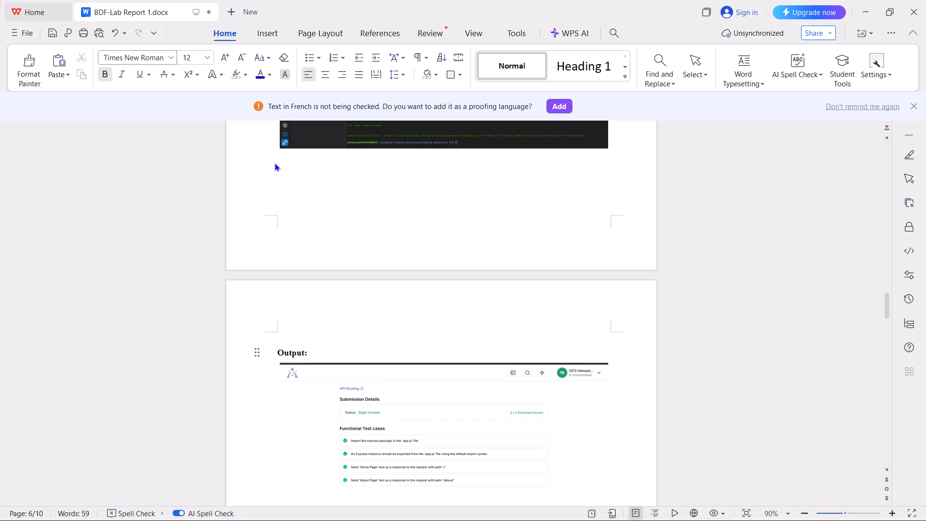
Review the layout of the pages for Questions 3, 4 and 5 through to the end of the report.
scroll(274, 163, "down", 5)
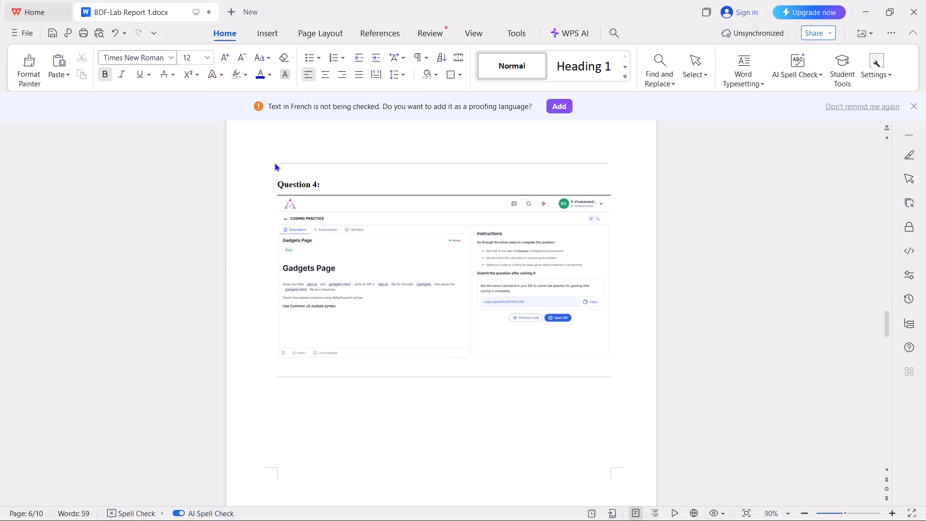
scroll(274, 163, "down", 6)
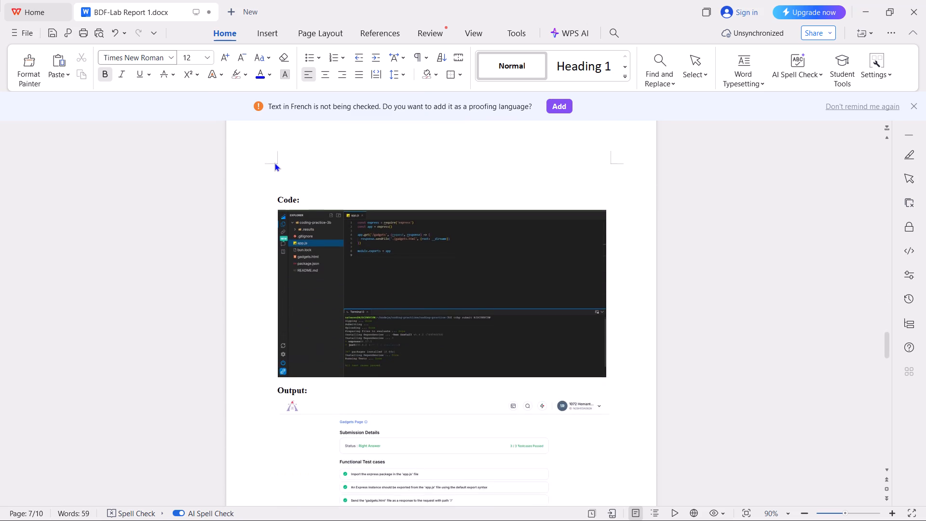
scroll(274, 163, "down", 5)
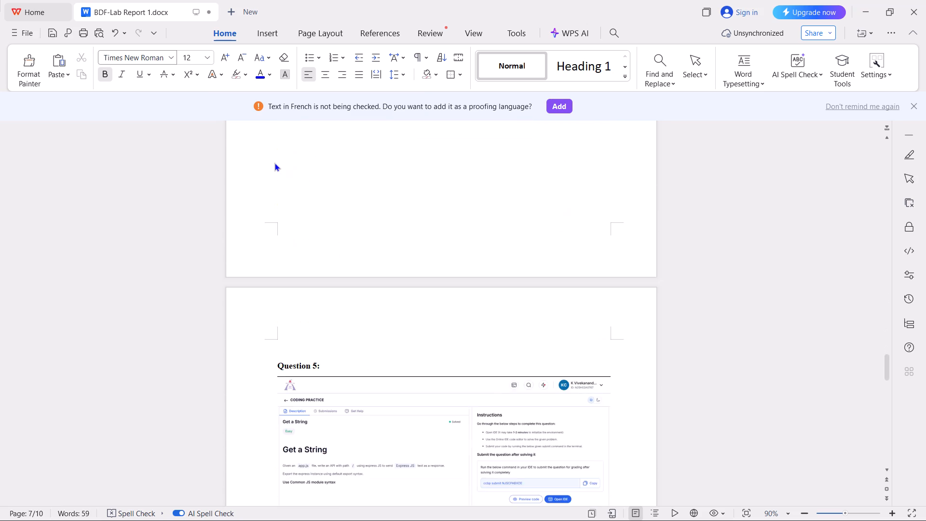
scroll(274, 163, "down", 6)
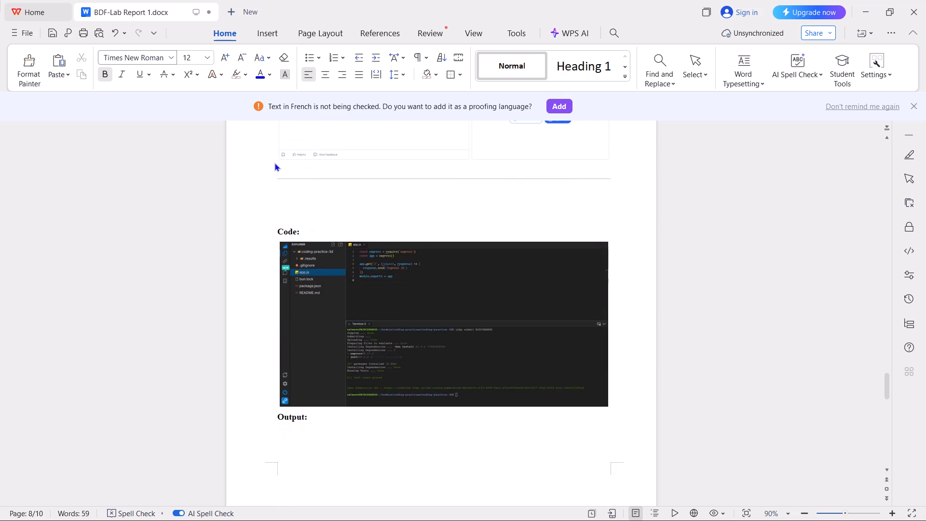
scroll(274, 163, "down", 11)
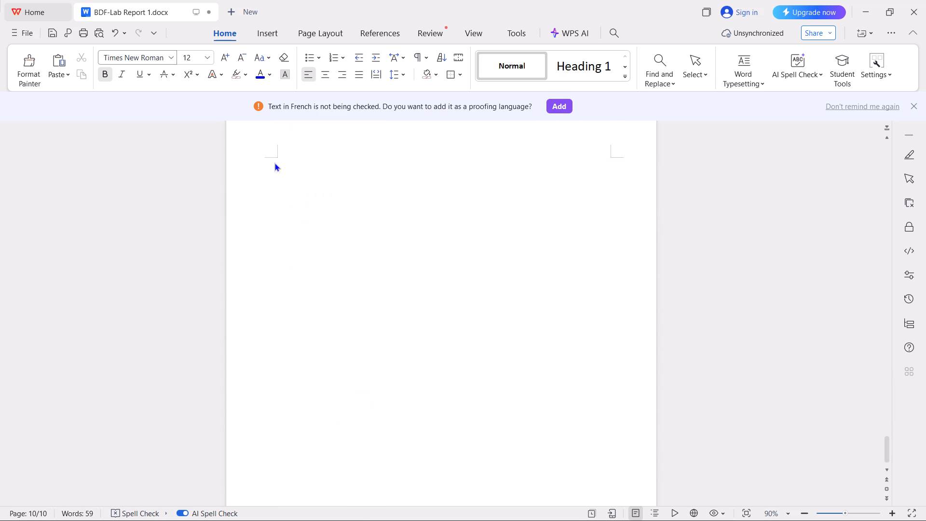
scroll(274, 163, "down", 1)
Delete the surplus blank lines at the end of the report, working back from the last page onto the Question 5 output page.
left_click(318, 216)
scroll(318, 216, "up", 4)
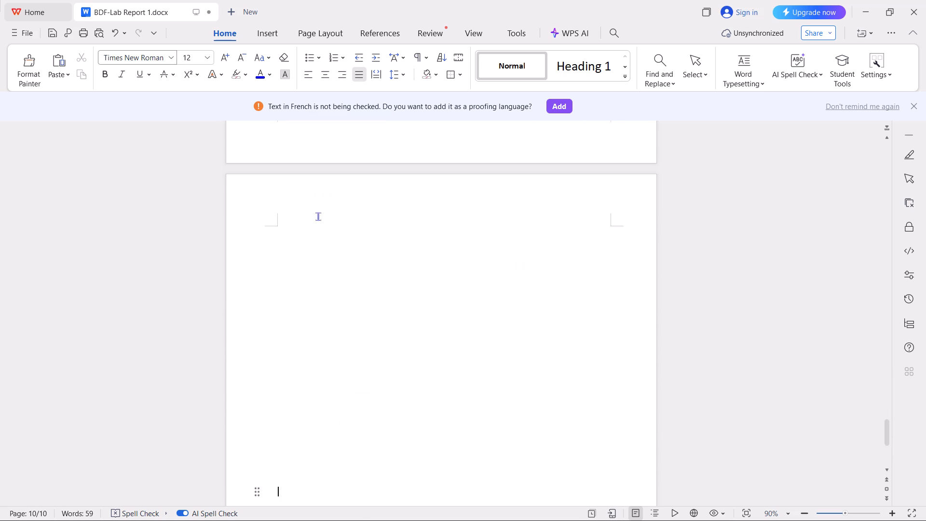
scroll(318, 216, "up", 1)
key("BackSpace")
key("BackSpace")
key("BackSpace")
key("BackSpace")
key("BackSpace")
key("BackSpace")
key("BackSpace")
key("BackSpace")
key("BackSpace")
key("BackSpace")
key("BackSpace")
key("BackSpace")
key("BackSpace")
key("BackSpace")
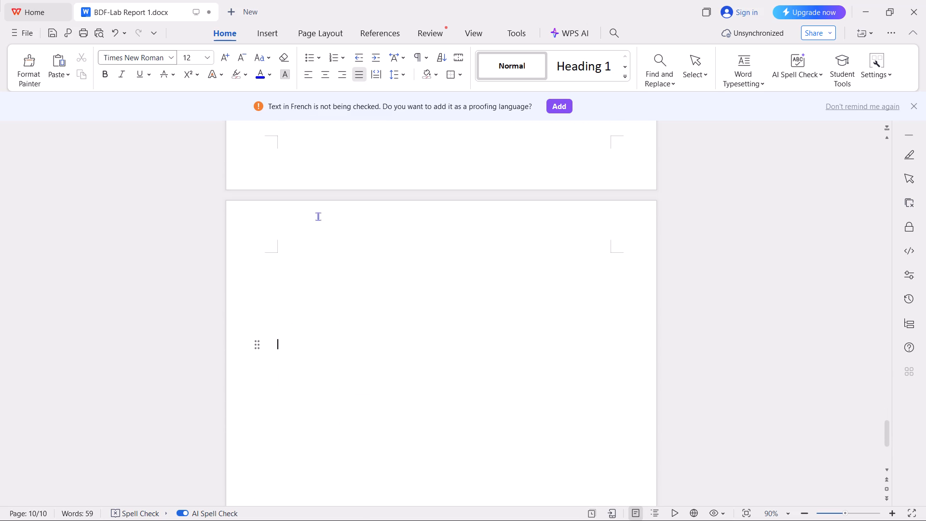
key("BackSpace")
key("BackSpace")
key("BackSpace")
key("BackSpace")
key("BackSpace")
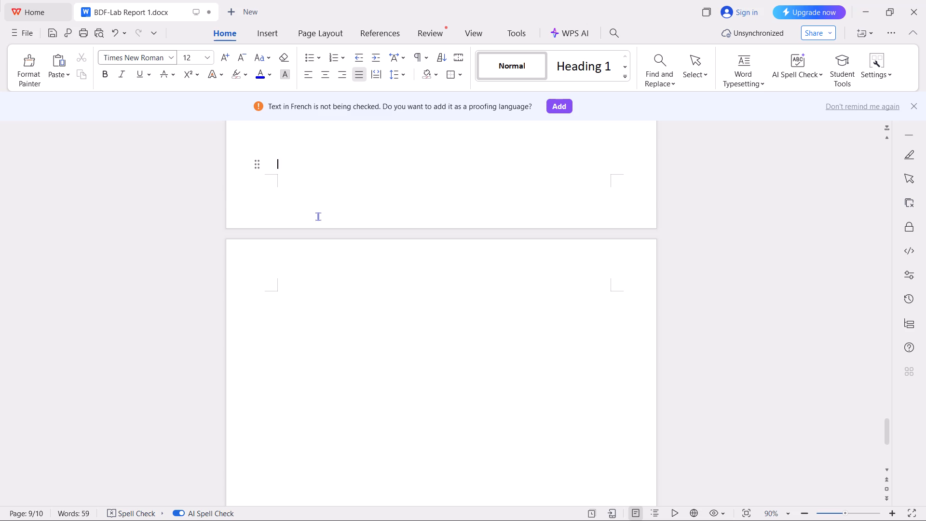
key("BackSpace")
Insert a blank line between Question 5's Code heading and its code picture.
scroll(318, 216, "up", 7)
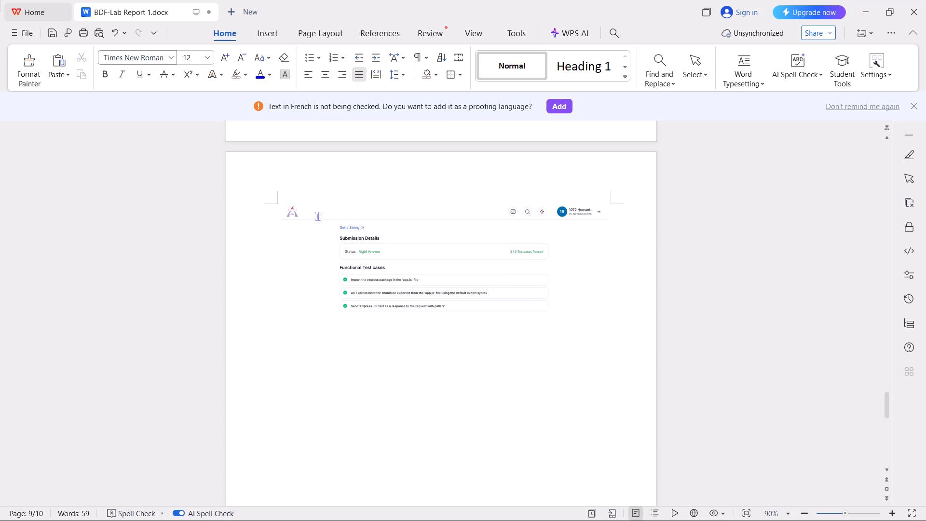
scroll(318, 216, "up", 5)
scroll(318, 216, "down", 1)
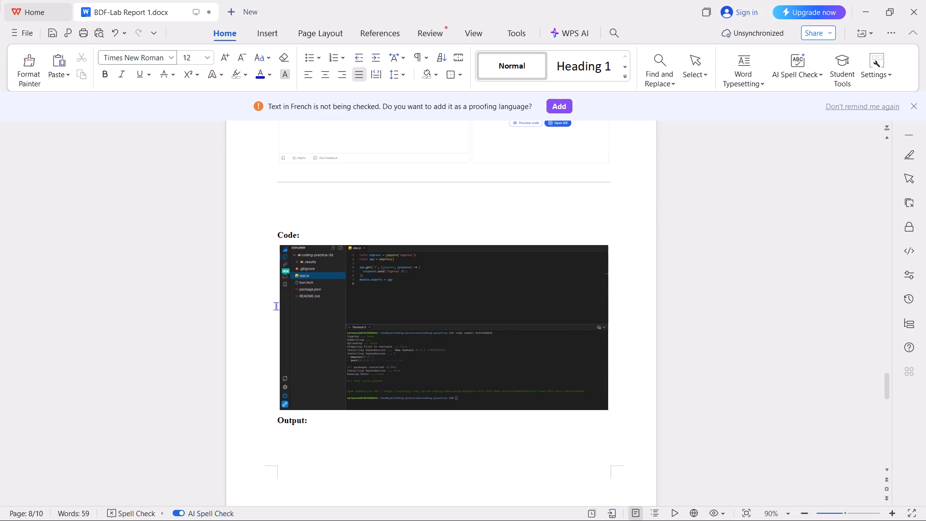
left_click(275, 413)
key("Return")
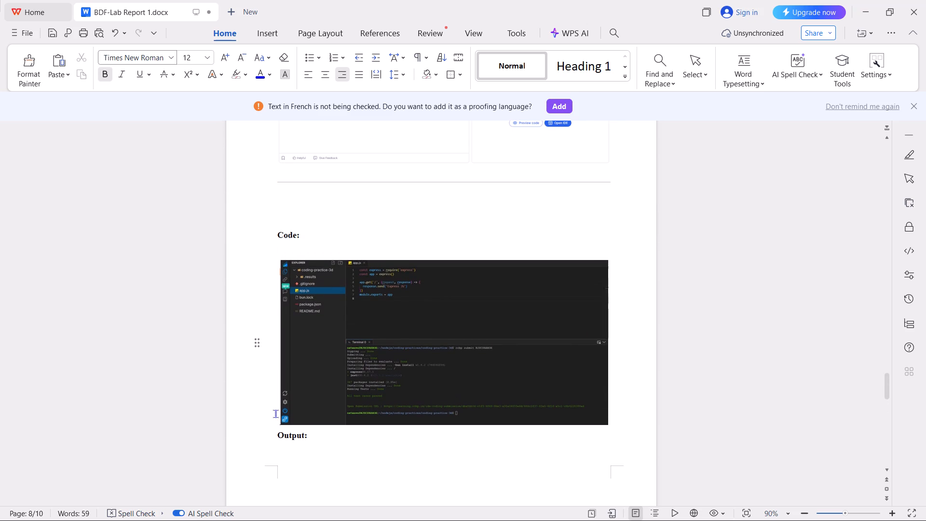
key("BackSpace")
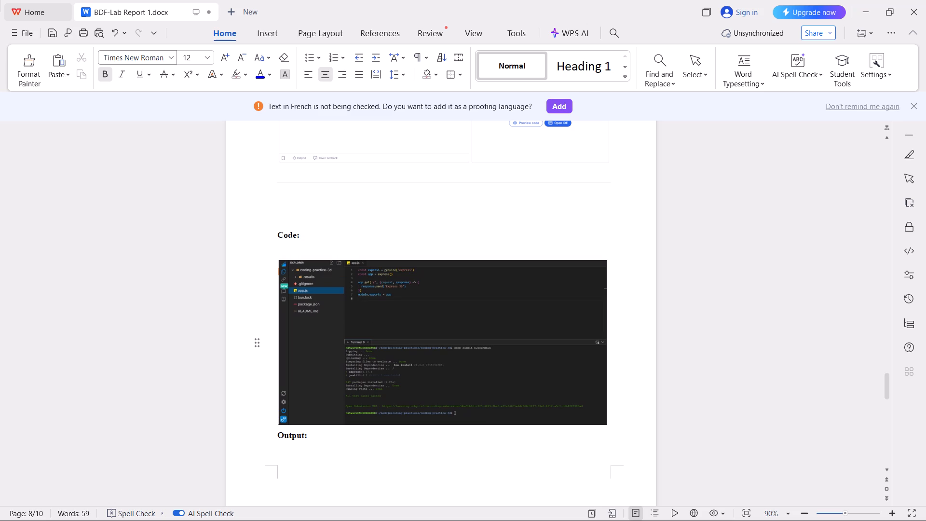
Insert blank lines before Question 5's Output heading to move it onto the next page above its submission picture.
left_click(274, 442)
key("Return")
key("Return")
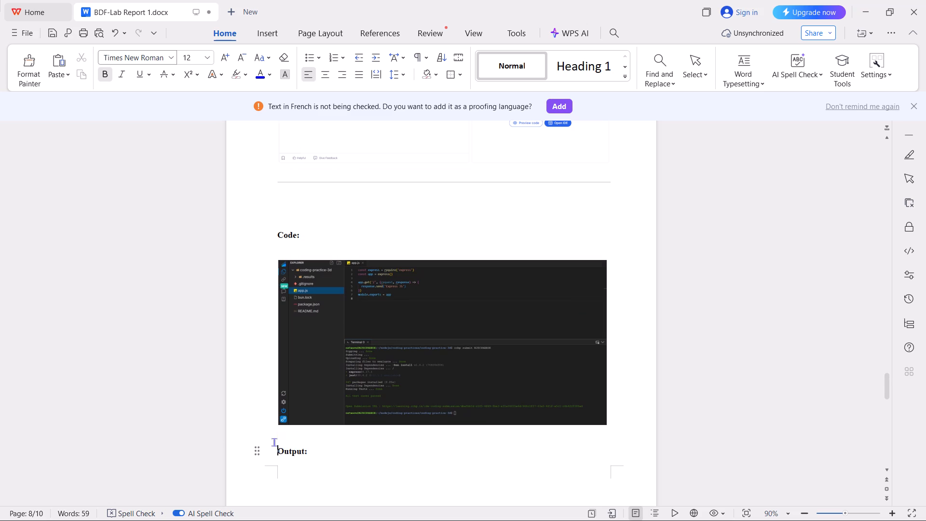
key("Return")
scroll(274, 442, "down", 3)
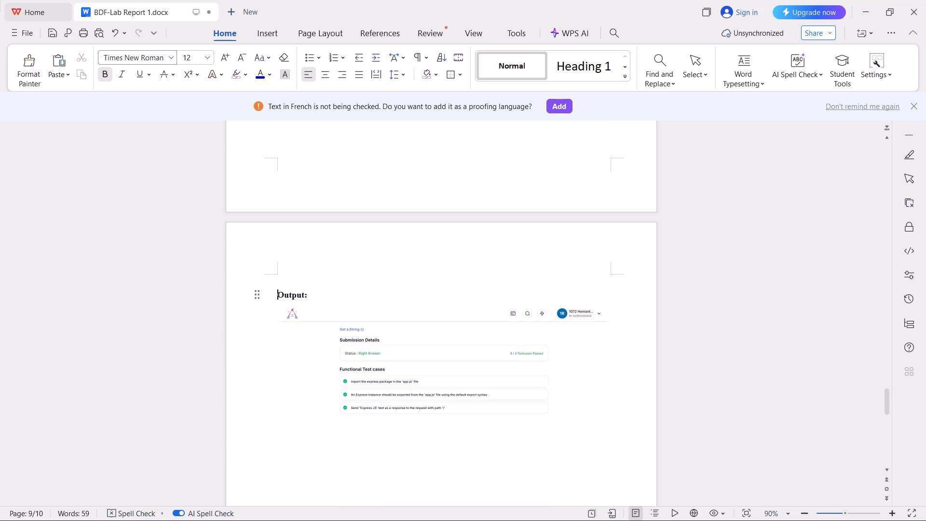
left_click(325, 293)
key("Return")
scroll(325, 293, "down", 1)
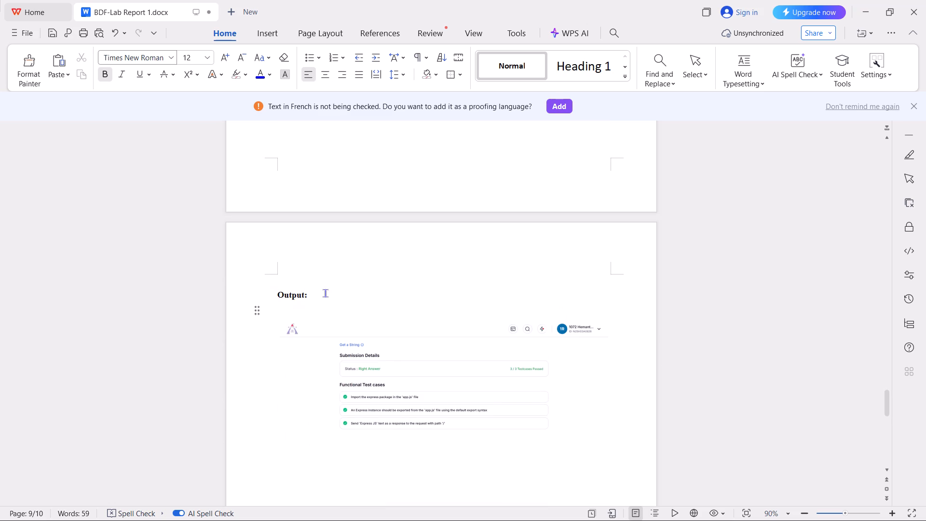
scroll(325, 293, "down", 2)
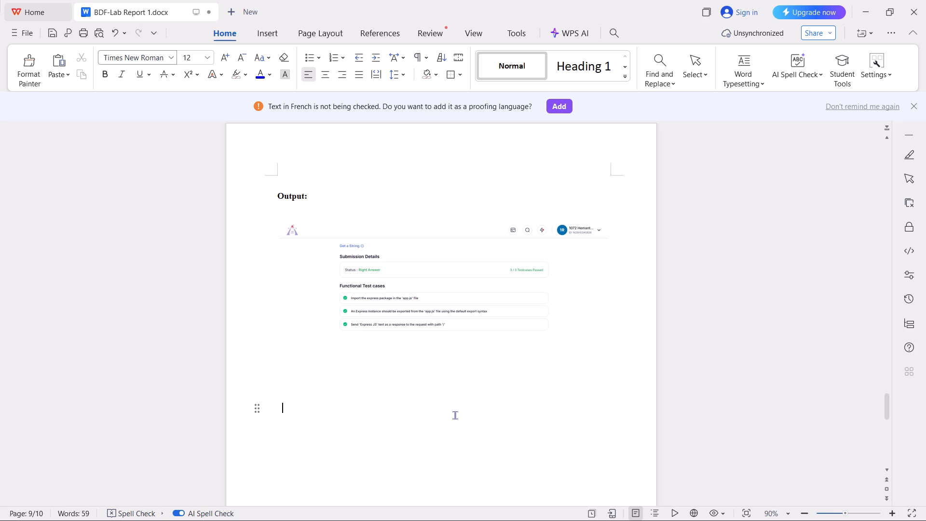
left_click(441, 331)
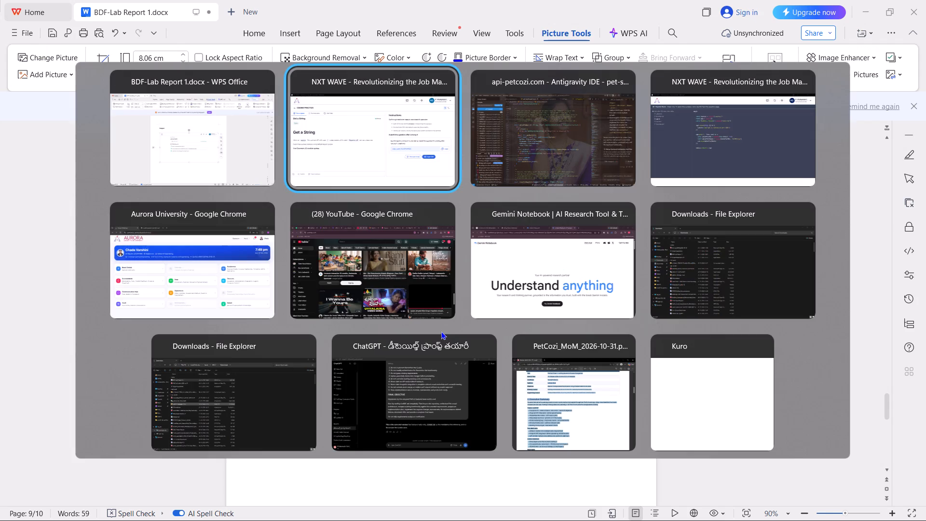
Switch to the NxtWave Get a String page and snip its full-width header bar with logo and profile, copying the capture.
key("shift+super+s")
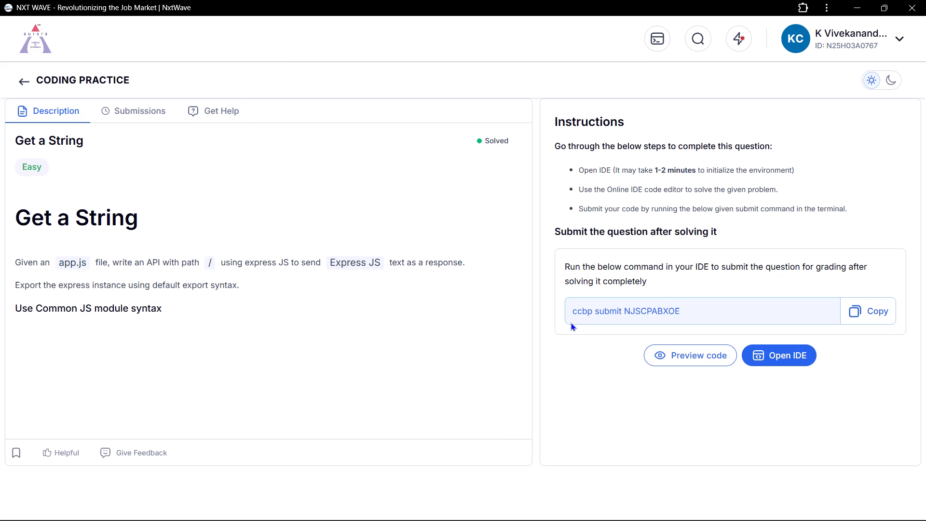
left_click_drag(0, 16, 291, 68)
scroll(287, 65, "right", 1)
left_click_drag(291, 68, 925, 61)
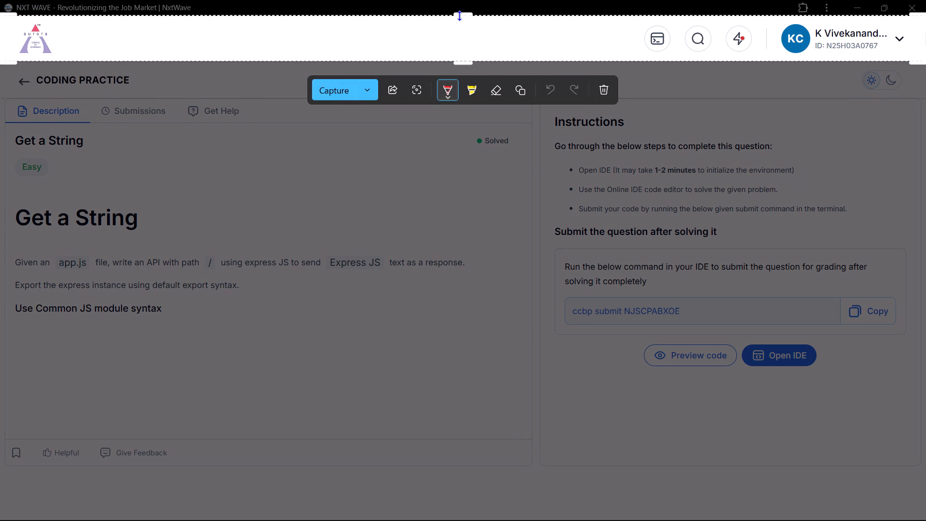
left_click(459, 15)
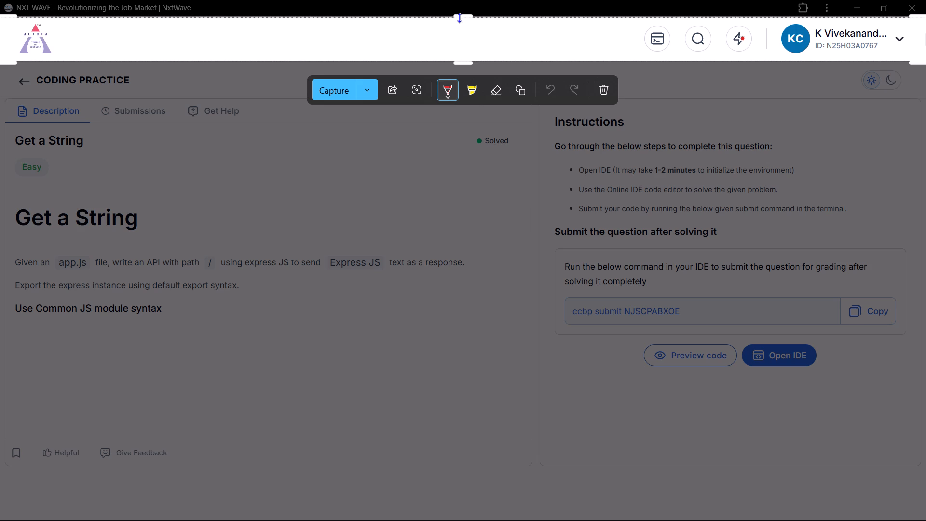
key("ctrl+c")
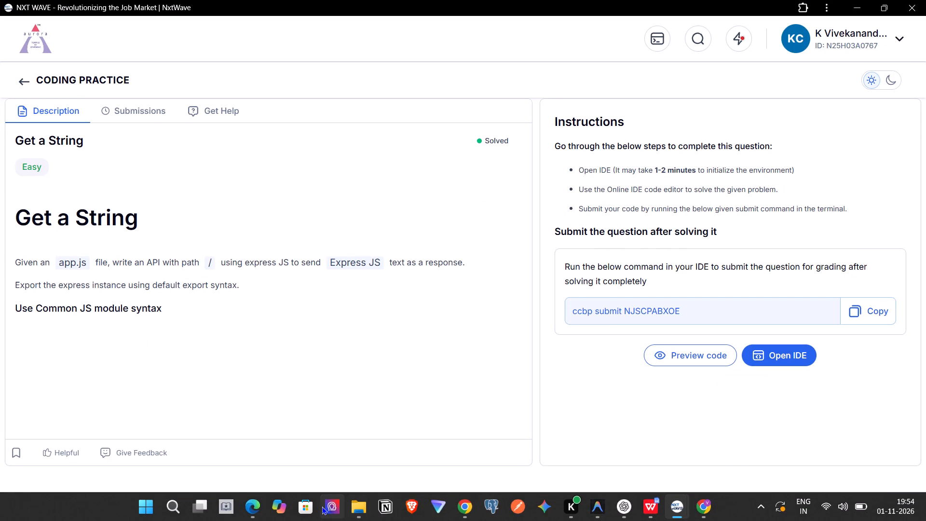
Go to the desktop and create a new folder named BDE.
left_click(361, 507)
left_click(317, 440)
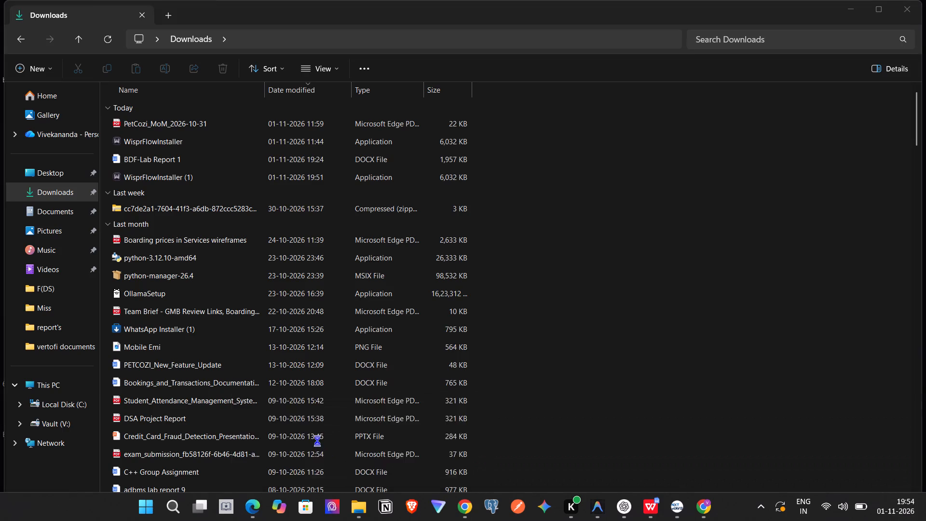
left_click(75, 405)
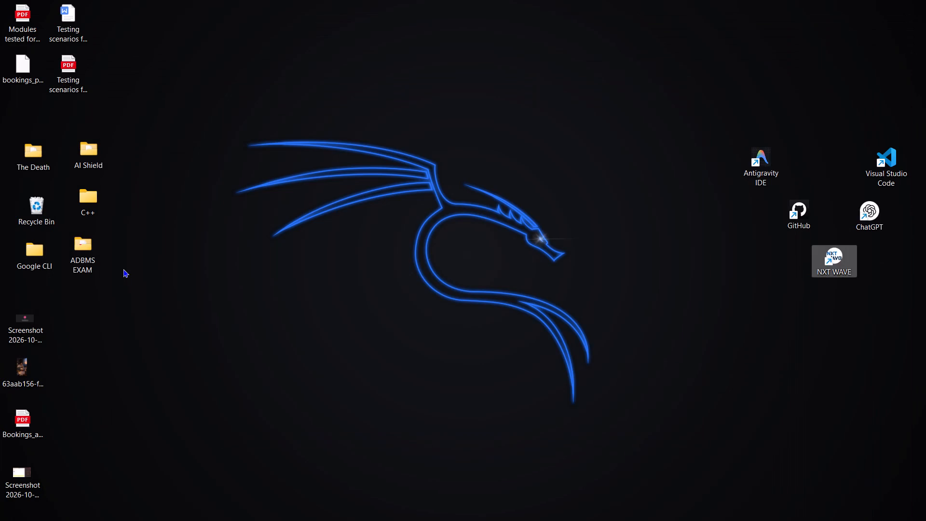
right_click(123, 269)
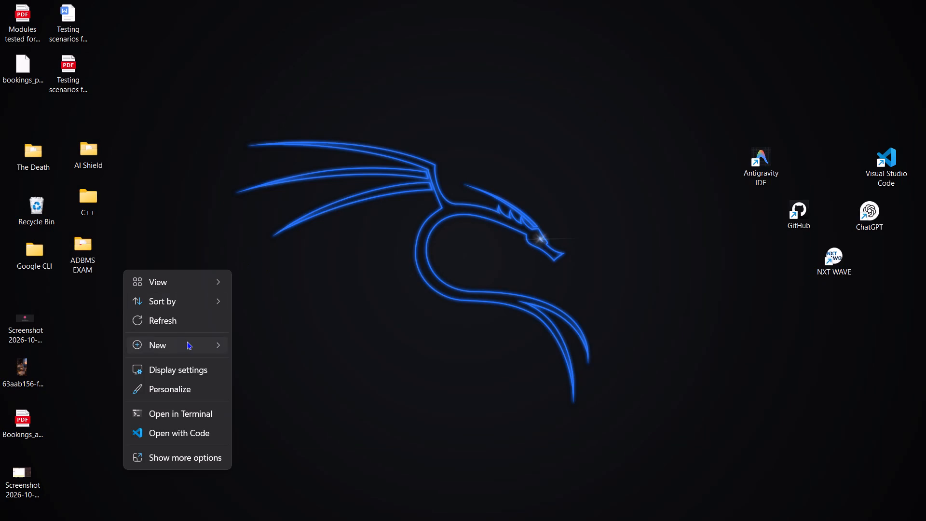
left_click(253, 340)
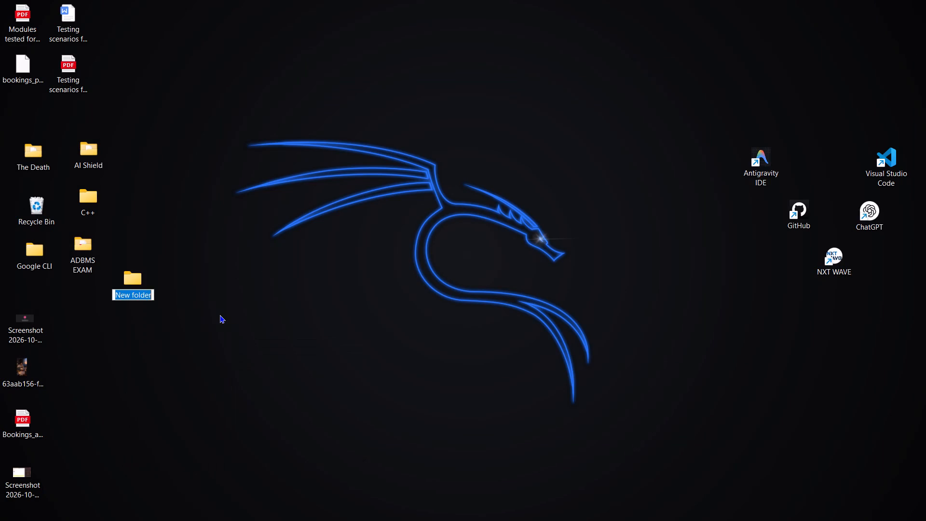
type("BDE")
key("Return")
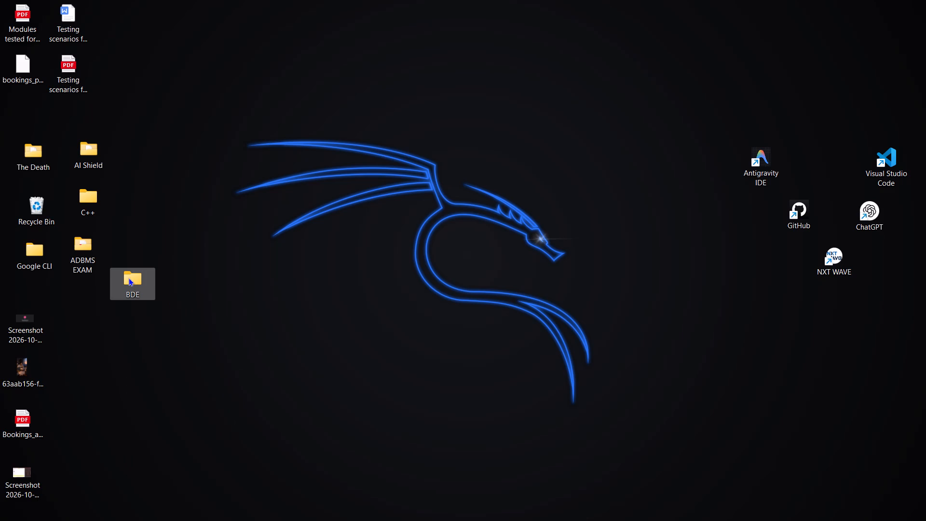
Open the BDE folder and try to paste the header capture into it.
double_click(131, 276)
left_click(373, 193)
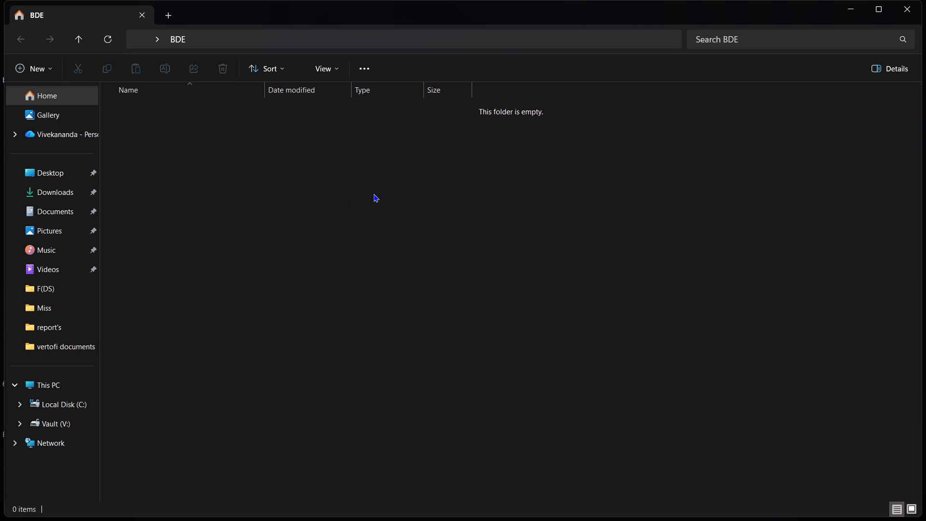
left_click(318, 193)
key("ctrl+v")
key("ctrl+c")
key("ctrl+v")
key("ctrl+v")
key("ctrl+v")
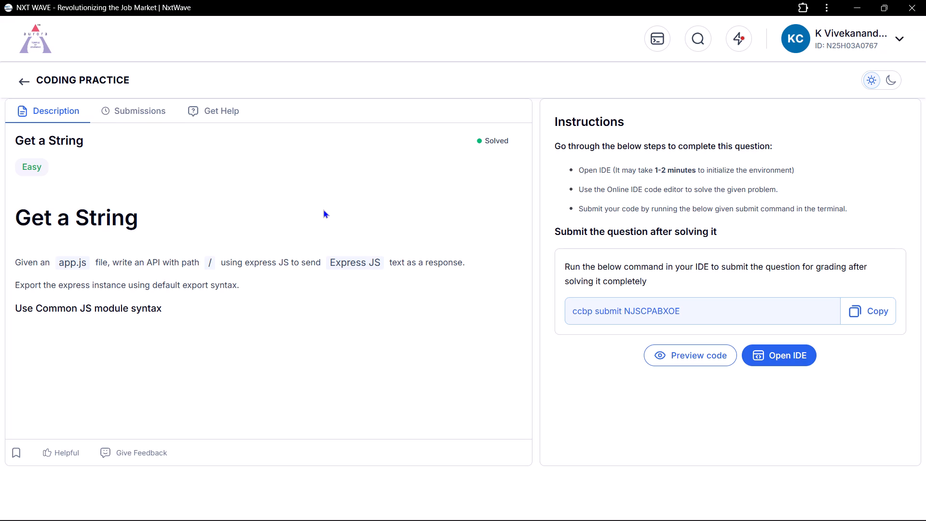
Back on the NxtWave Get a String page, snip the full-width header bar with logo and profile again and copy it.
key("shift+super+s")
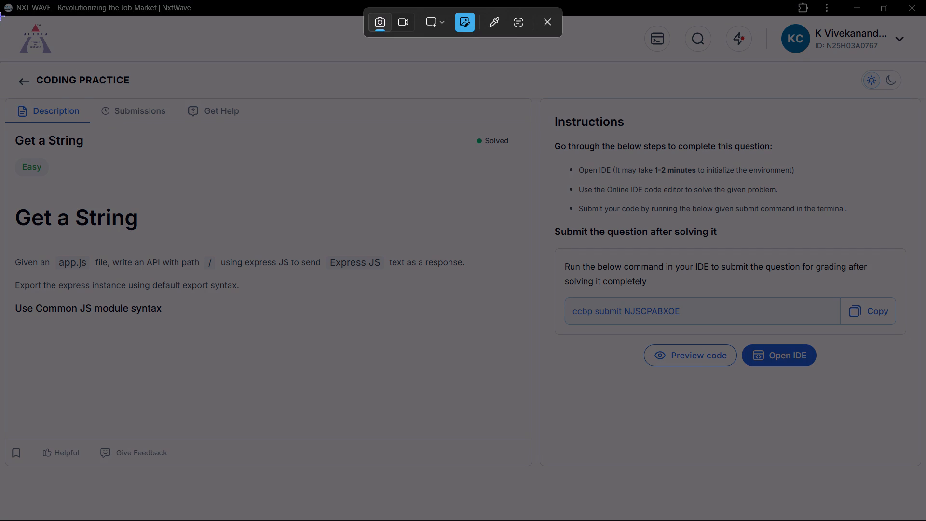
left_click_drag(0, 15, 925, 59)
scroll(638, 94, "right", 3)
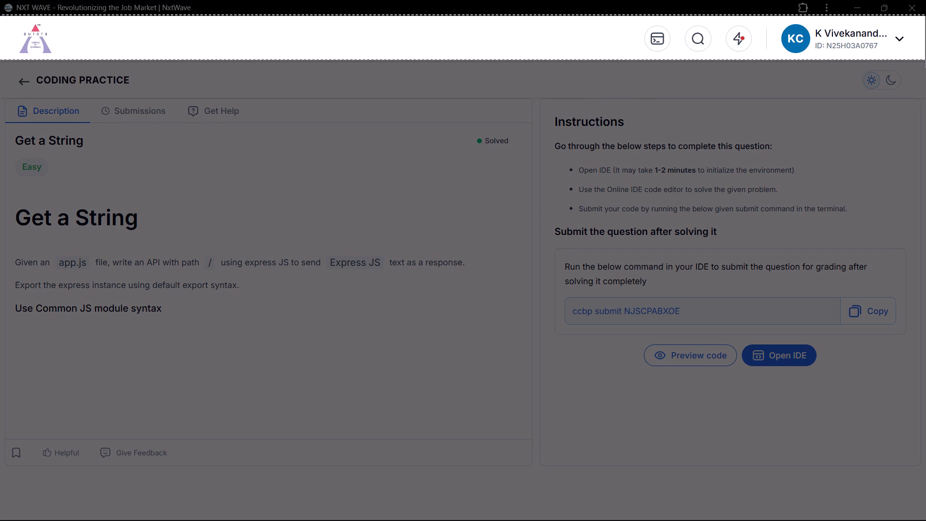
left_click_drag(925, 59, 925, 60)
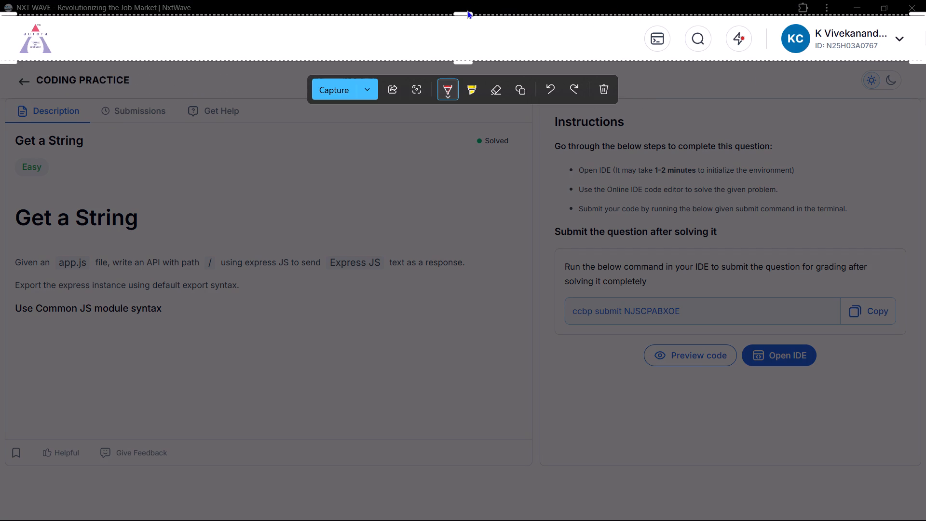
left_click(465, 15)
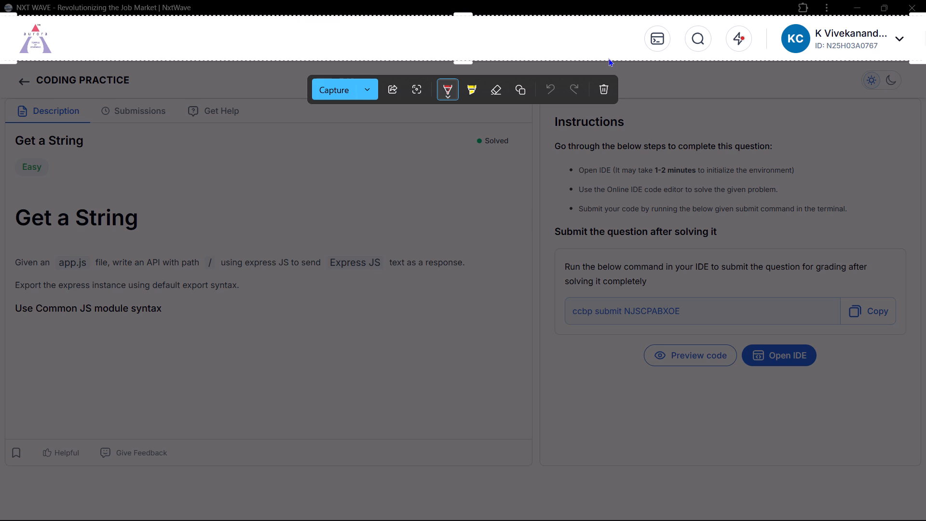
key("ctrl+c")
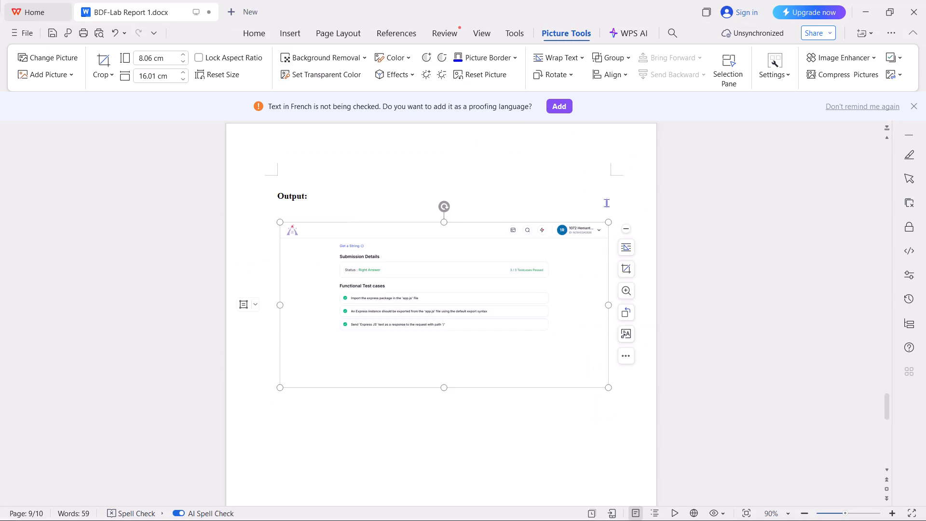
Paste the copied NxtWave header bar capture into the blank area of page 10 in the lab report.
scroll(606, 203, "down", 16)
left_click(550, 235)
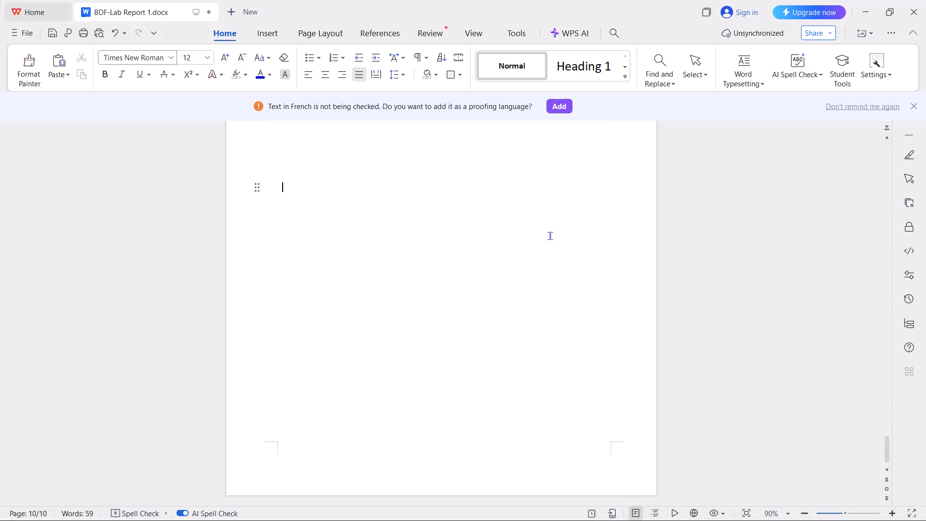
key("ctrl+v")
left_click(532, 247)
scroll(532, 247, "up", 2)
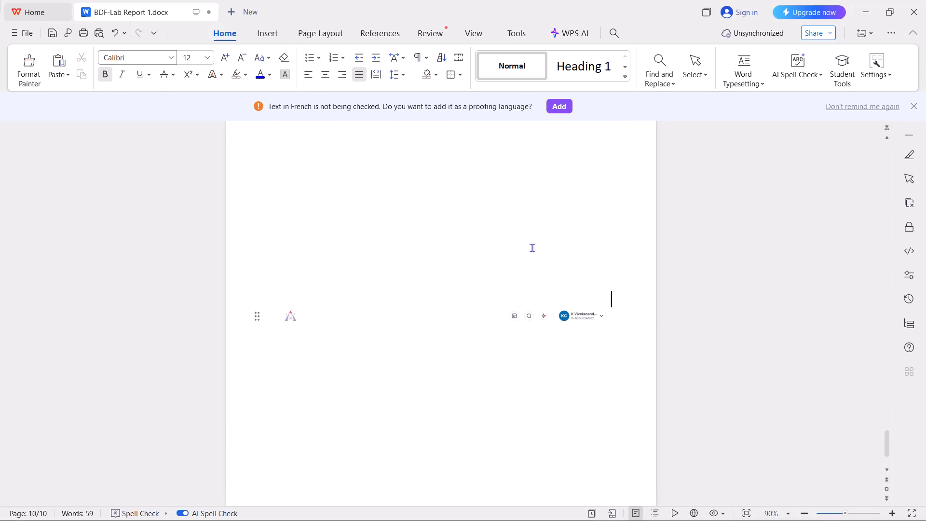
left_click(460, 319)
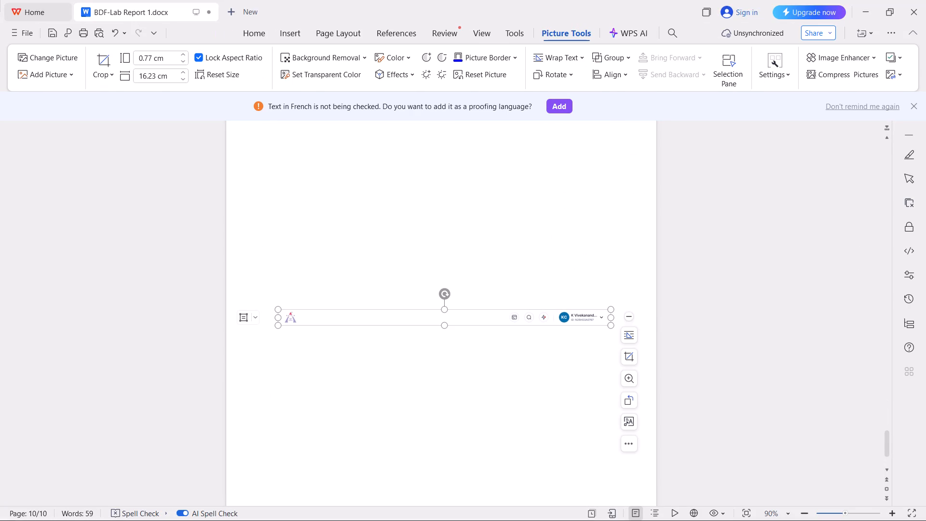
left_click(498, 271)
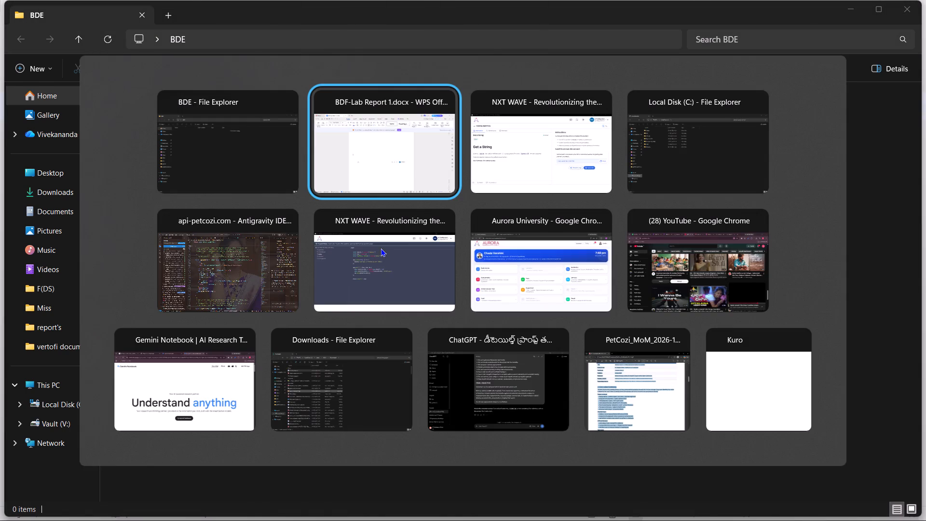
Return from the BDE folder to BDF-Lab Report 1.docx and select the pasted header bar picture on page 10.
left_click(380, 315)
scroll(513, 485, "up", 1)
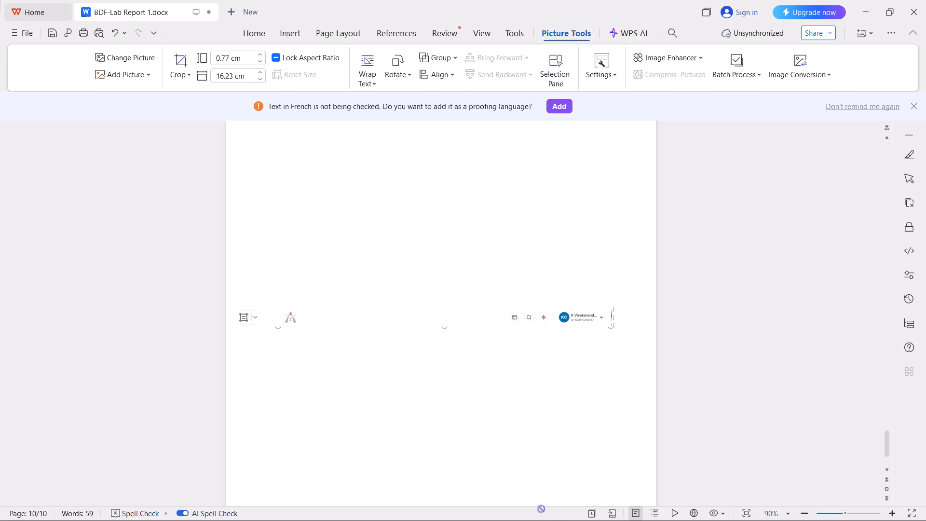
scroll(541, 508, "up", 1)
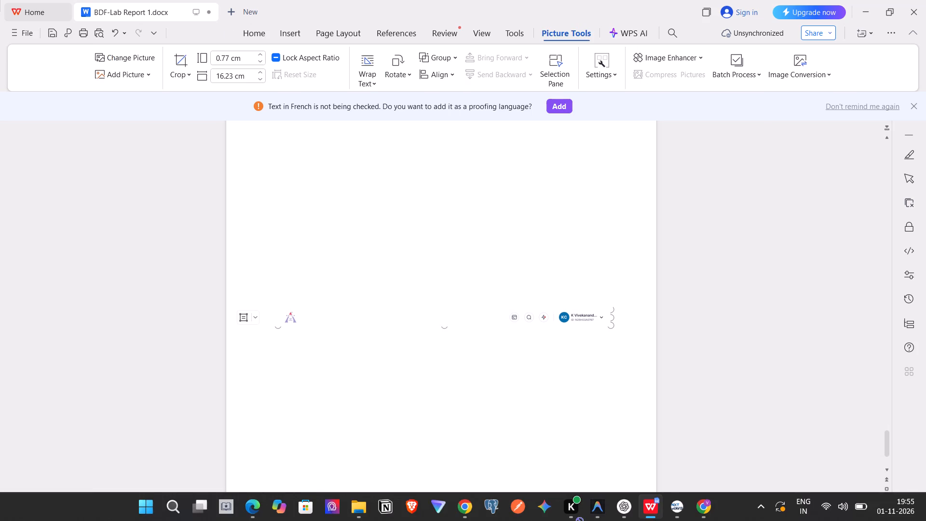
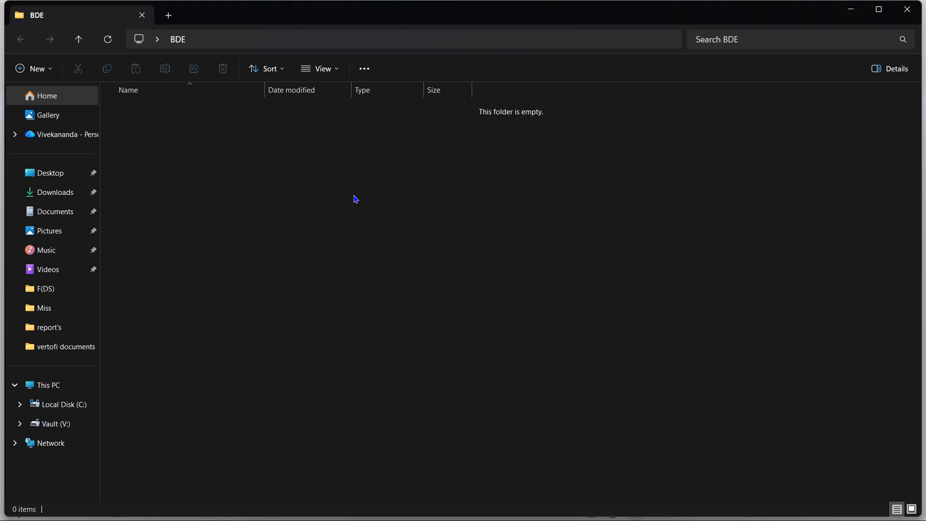
Snip the full-width header bar with logo and profile on the NxtWave Get a String page, leaving out the Coding Practice row.
left_click(353, 194)
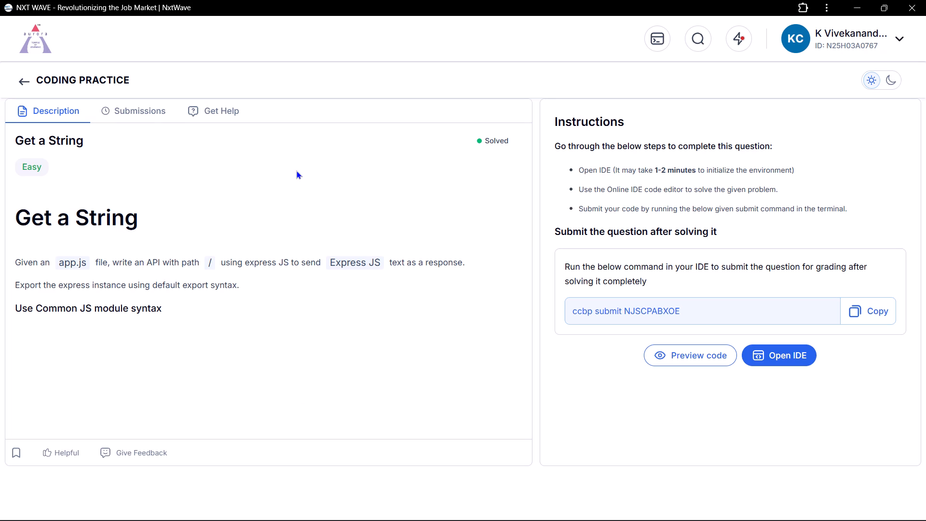
key("shift+super+s")
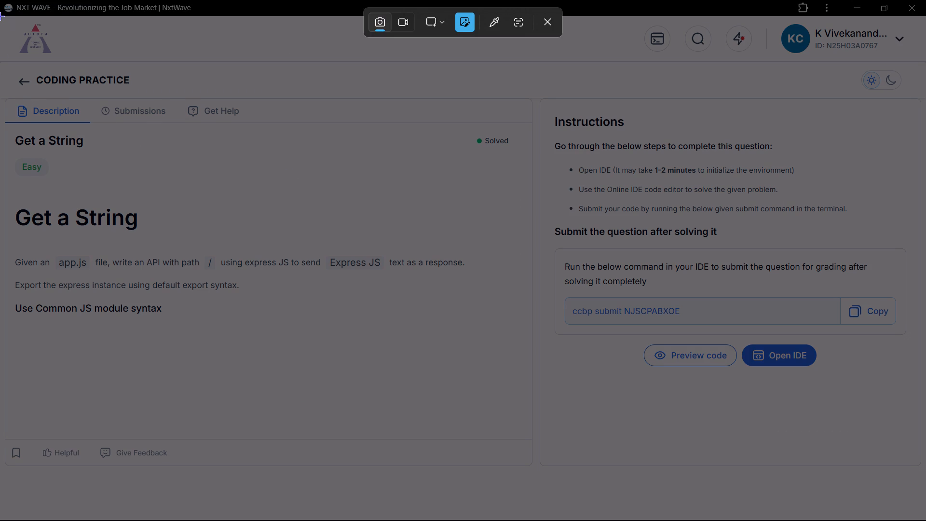
left_click_drag(0, 15, 925, 81)
scroll(497, 27, "right", 1)
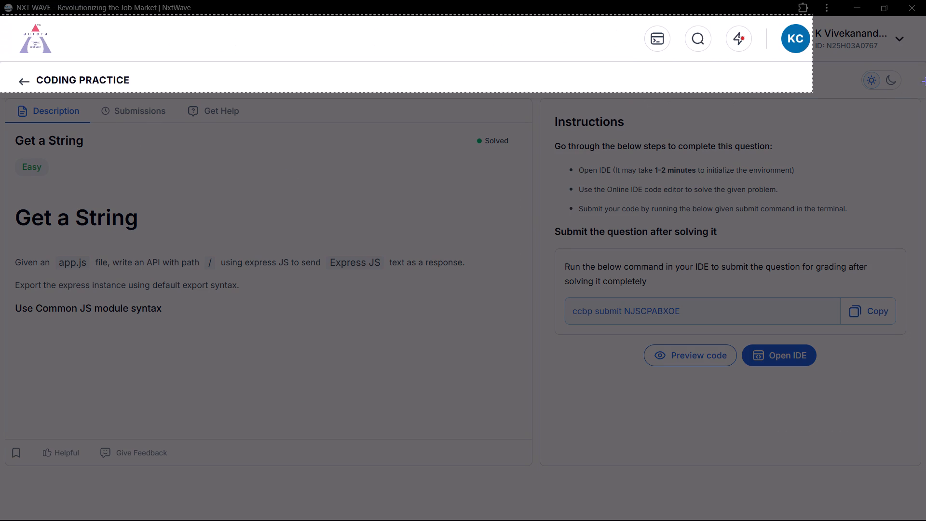
left_click_drag(925, 81, 925, 61)
left_click(466, 14)
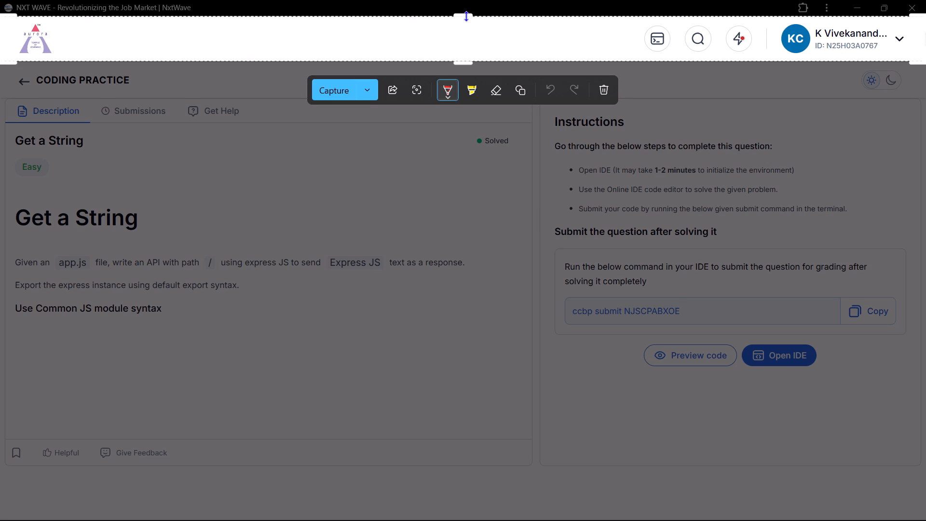
Start saving the header capture to a file, with the BDE folder on the Desktop as destination.
left_click(364, 97)
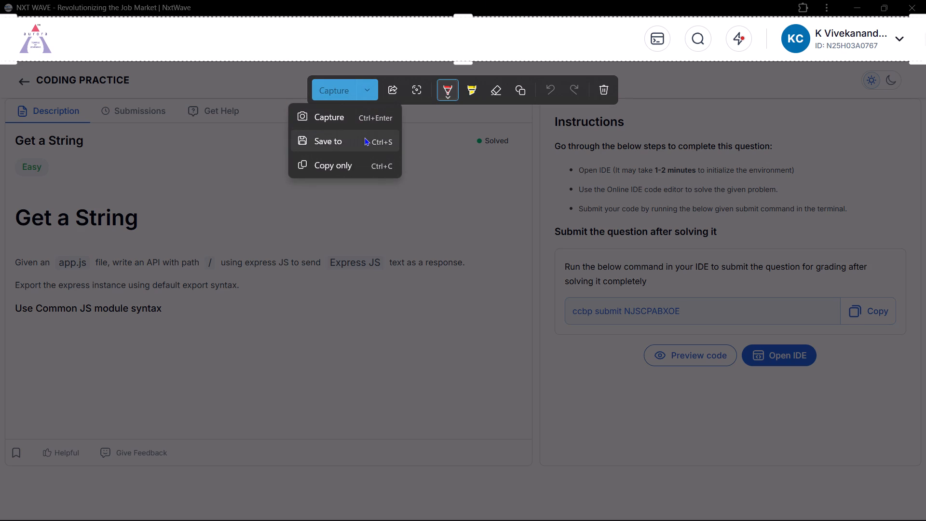
left_click(364, 137)
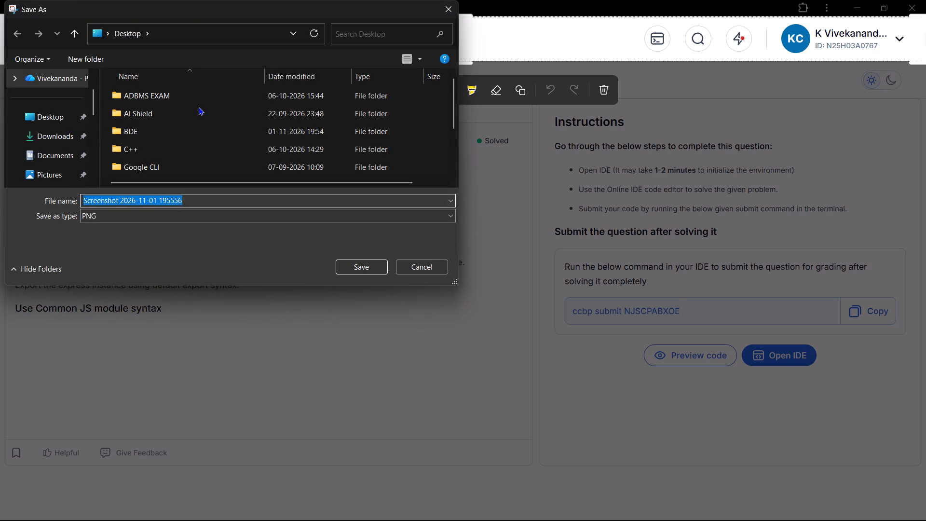
scroll(198, 107, "down", 1)
scroll(198, 107, "up", 1)
left_click(174, 128)
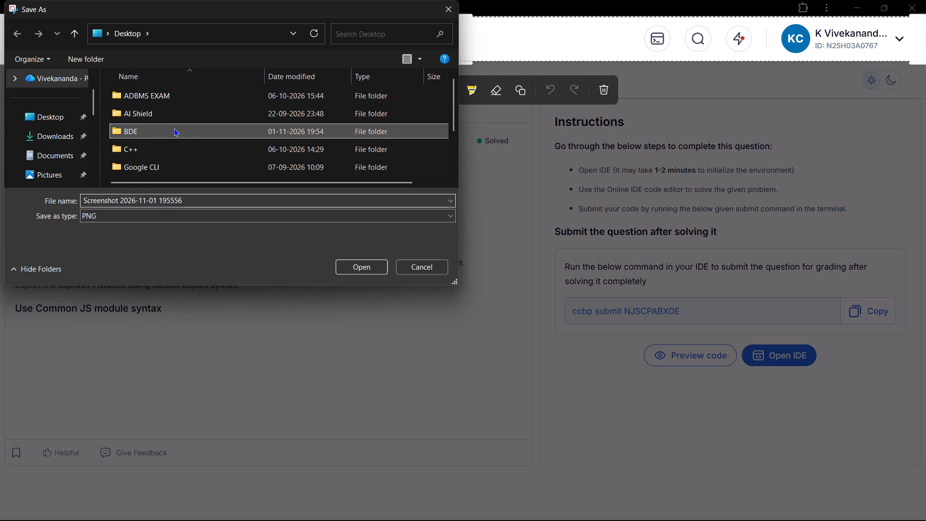
left_click(356, 264)
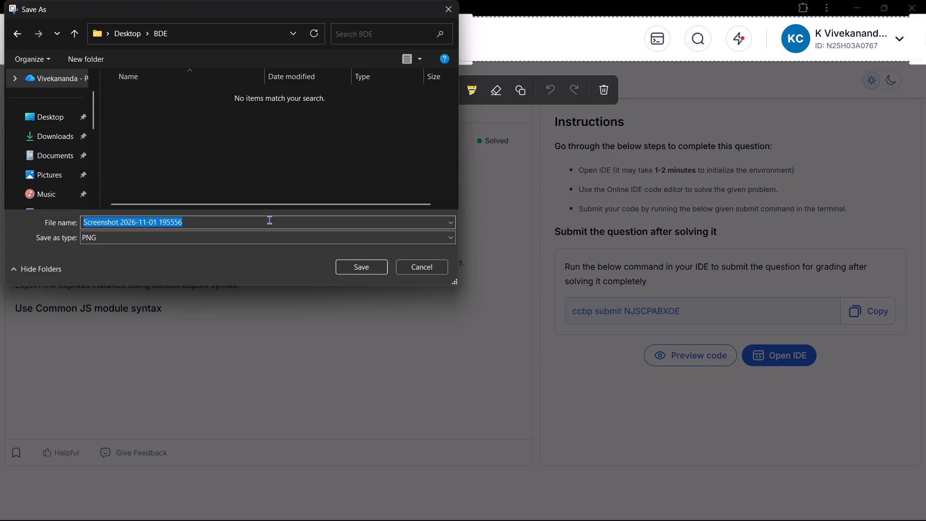
Name the header capture Bannar and save it as a PNG in the BDE folder.
type("Bann")
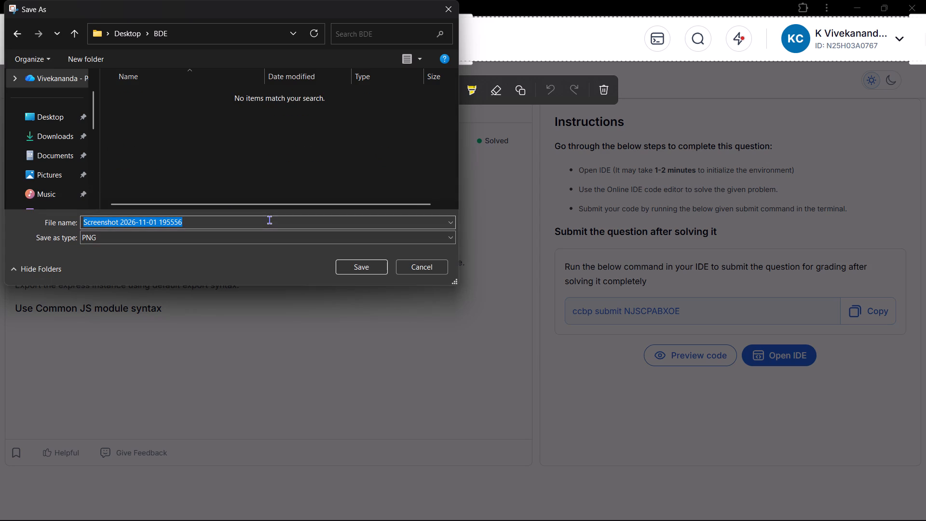
type("ba")
double_click(269, 219)
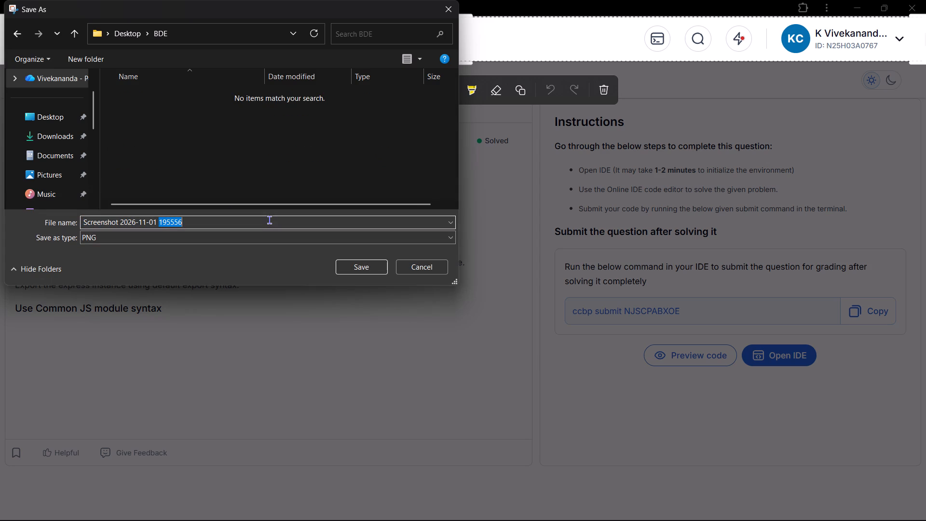
left_click_drag(213, 222, 79, 219)
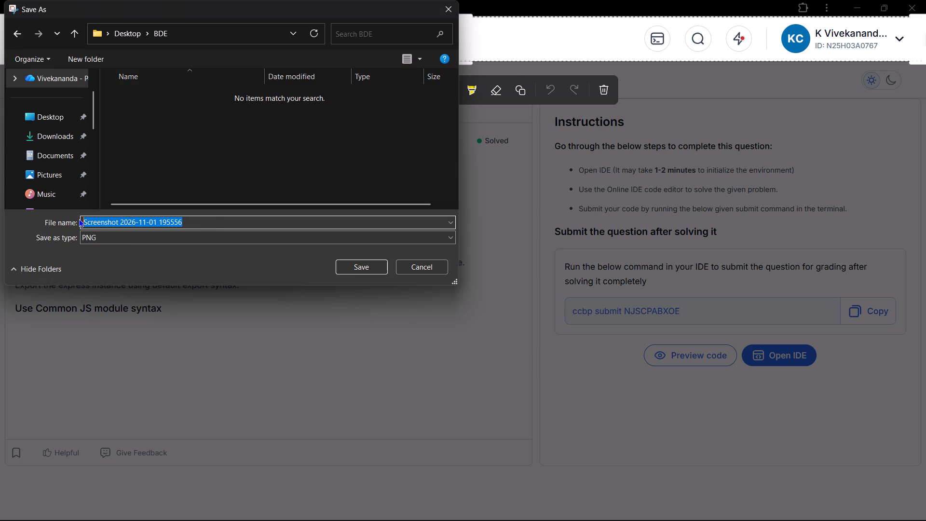
key("BackSpace")
type("Ba")
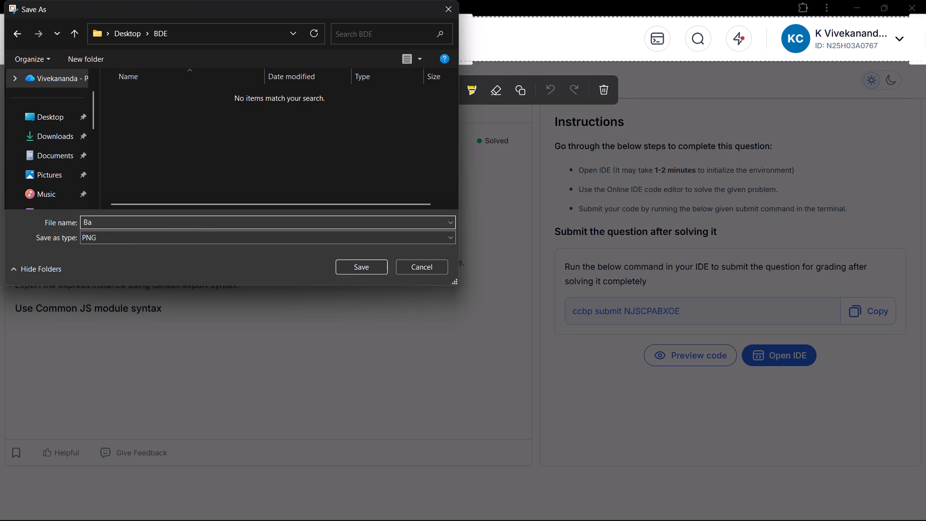
type("nner")
key("BackSpace")
key("a")
key("BackSpace")
key("BackSpace")
type("ar")
left_click(349, 273)
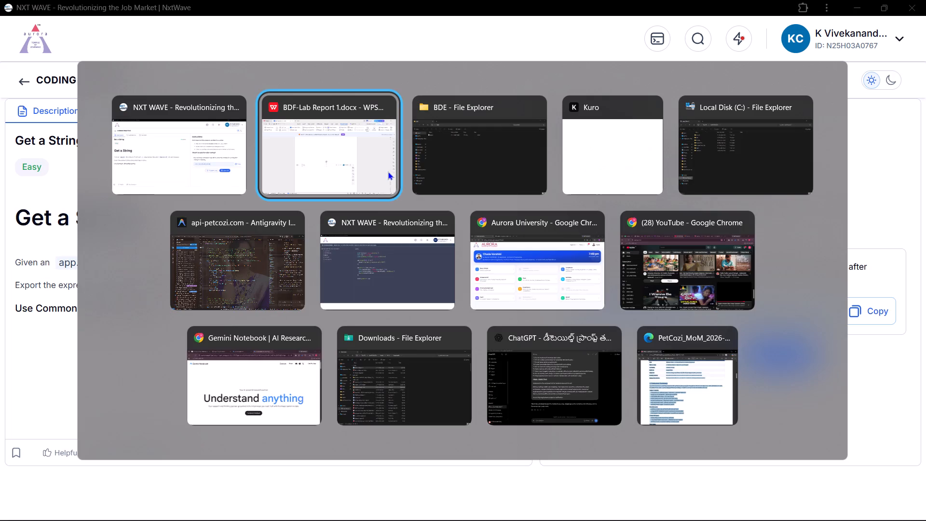
Switch to BDF-Lab Report 1.docx and cut the pasted header bar picture from page 10.
key("ctrl+x")
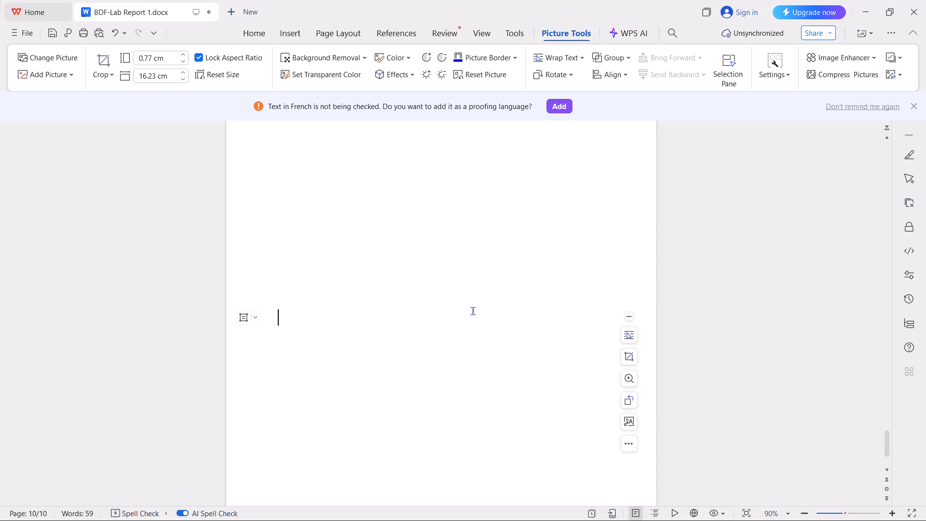
Select the Question 1 output picture on page 3 and look through the insertion and page layout commands.
scroll(473, 311, "up", 18)
scroll(473, 311, "up", 7)
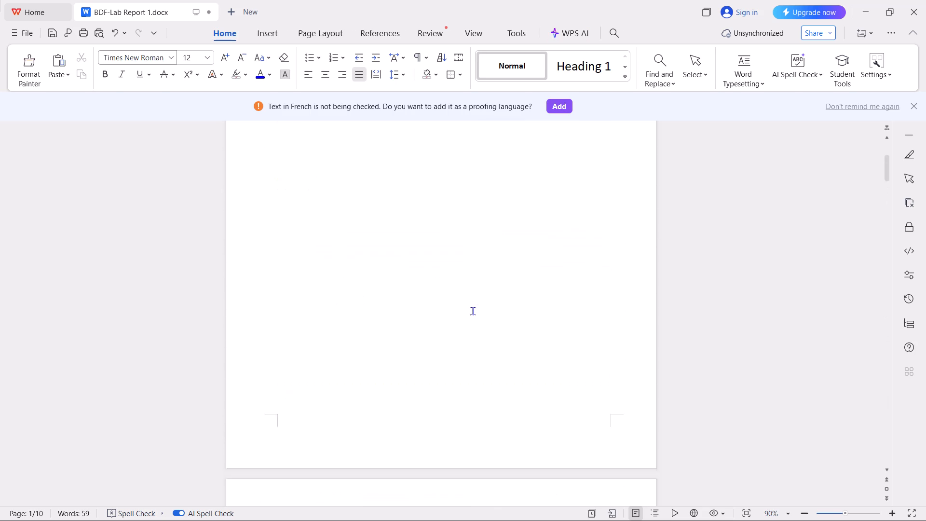
scroll(473, 311, "up", 7)
scroll(473, 311, "down", 6)
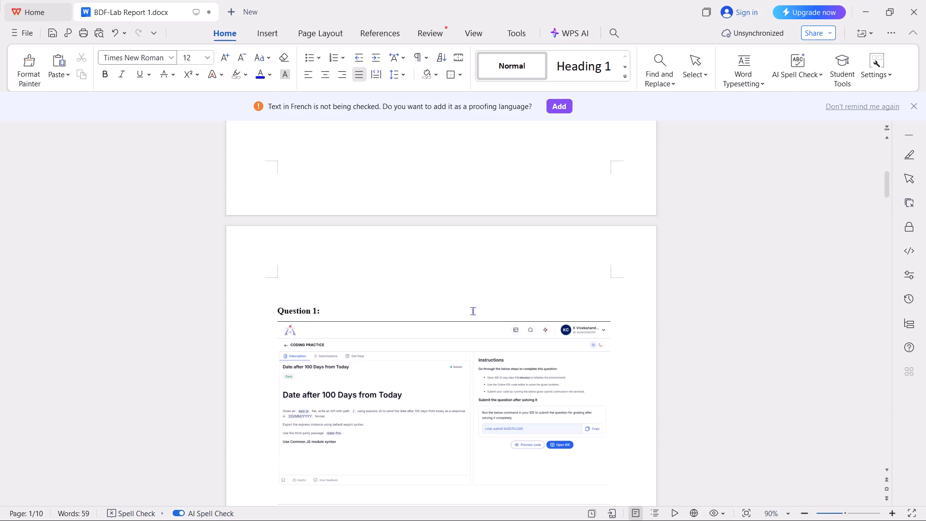
scroll(473, 311, "down", 6)
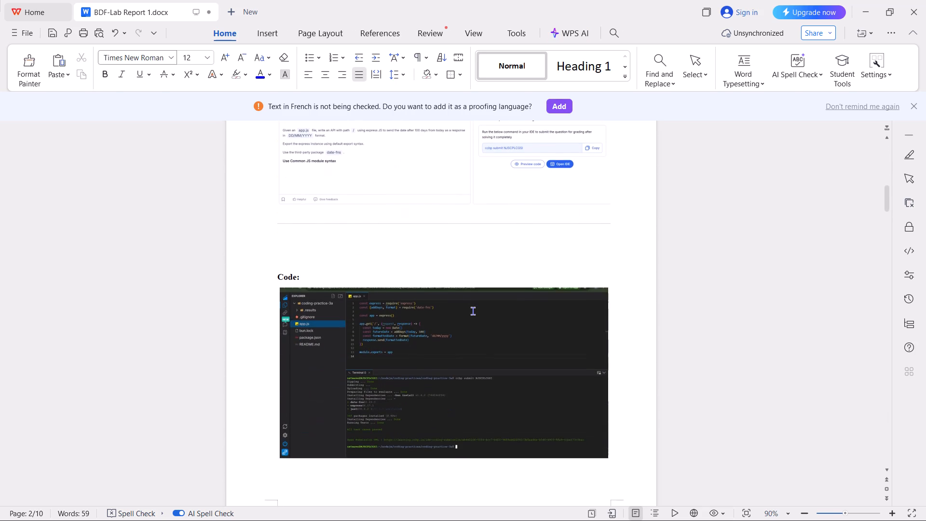
scroll(473, 311, "down", 4)
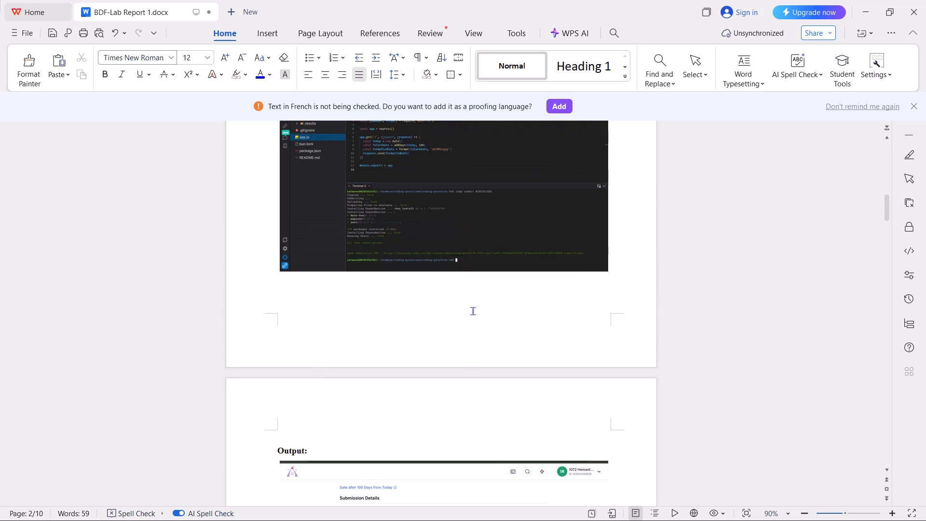
left_click(441, 364)
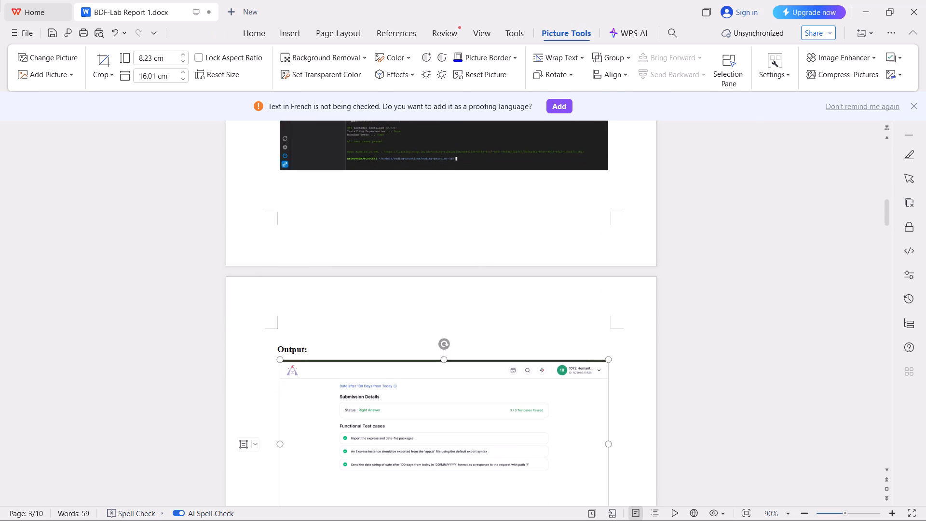
left_click(289, 32)
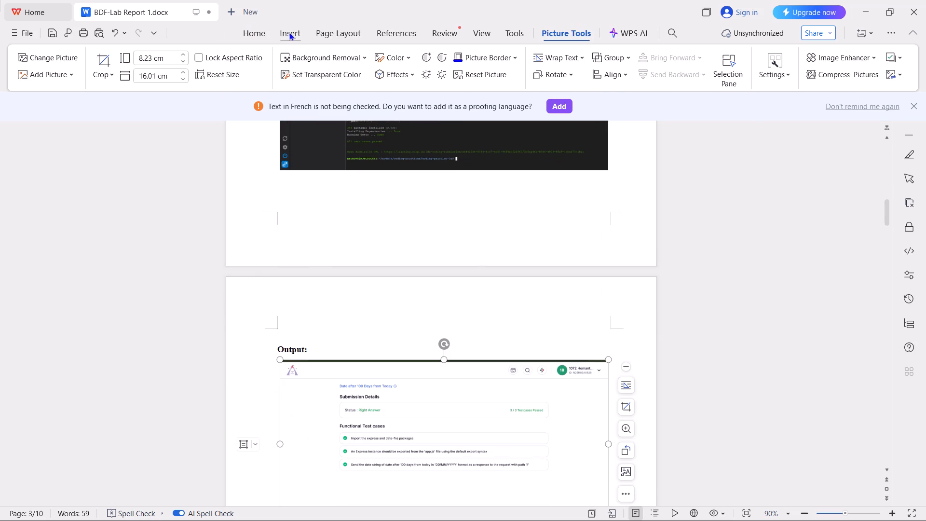
left_click(326, 36)
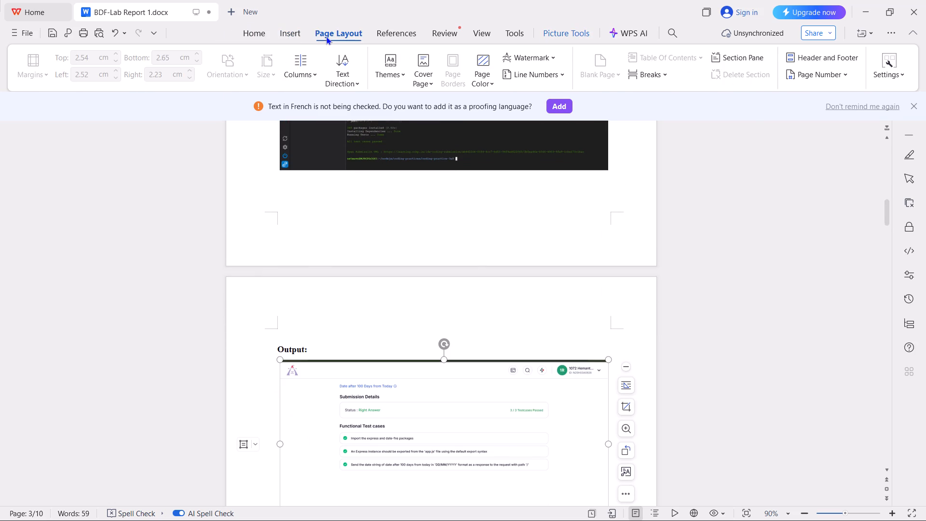
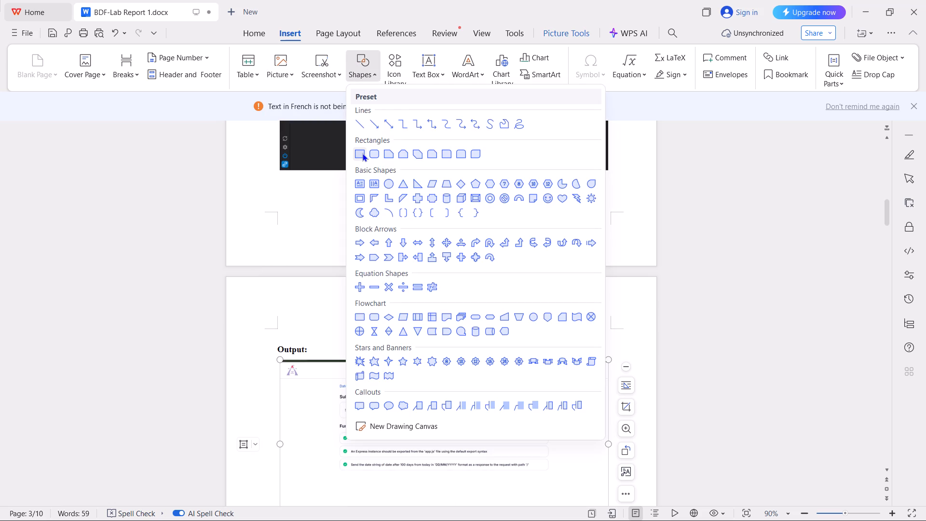
Draw a rectangle about 16.06 cm wide and 0.94 cm high over the header bar of the Question 1 output picture on page 3.
left_click(362, 153)
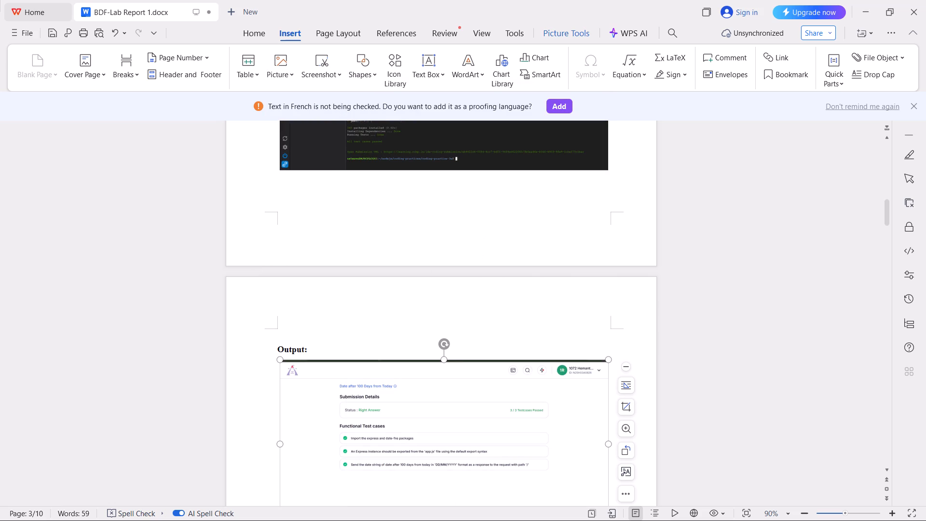
left_click_drag(280, 359, 610, 387)
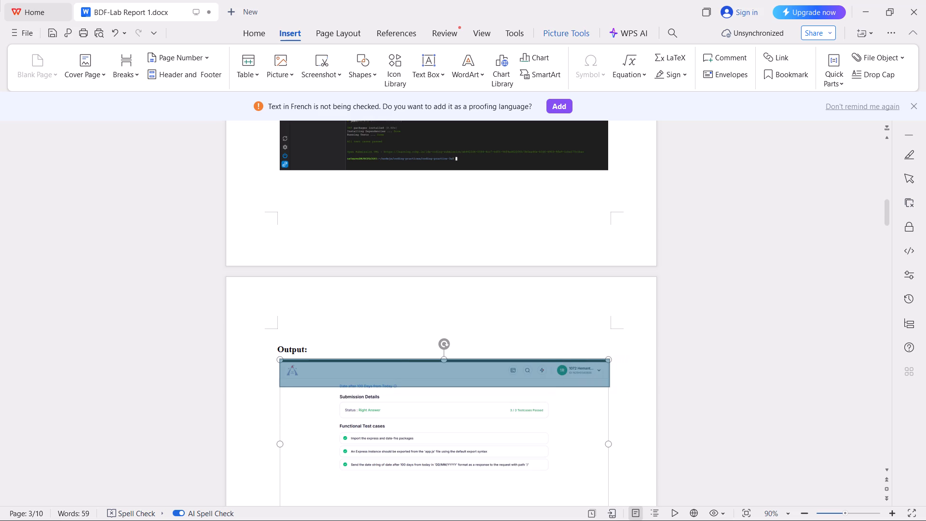
left_click_drag(610, 387, 609, 379)
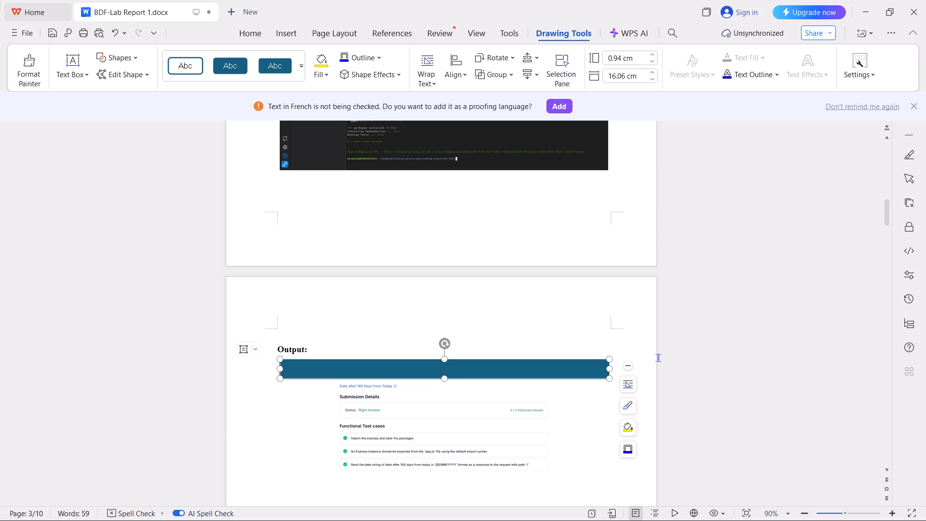
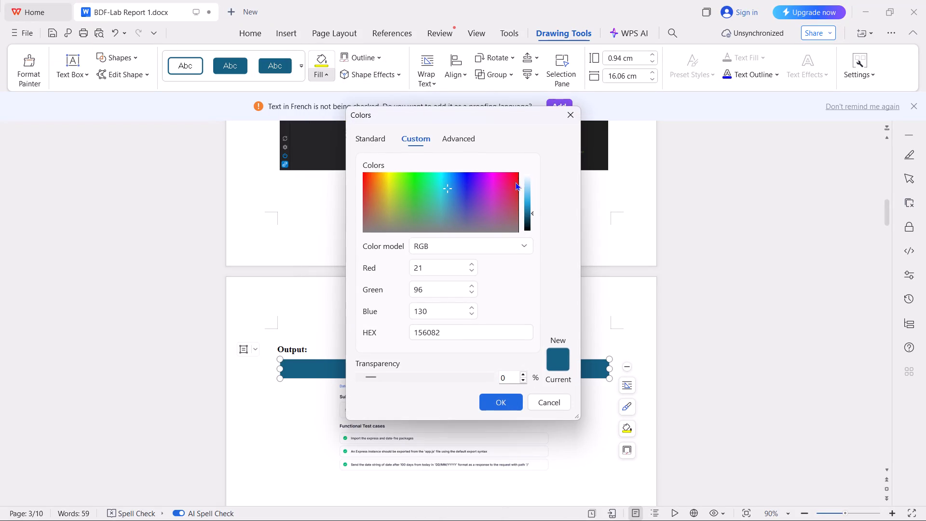
Dismiss the custom colour settings and bring up the fill choices for the rectangle covering the Question 1 output header.
left_click(574, 109)
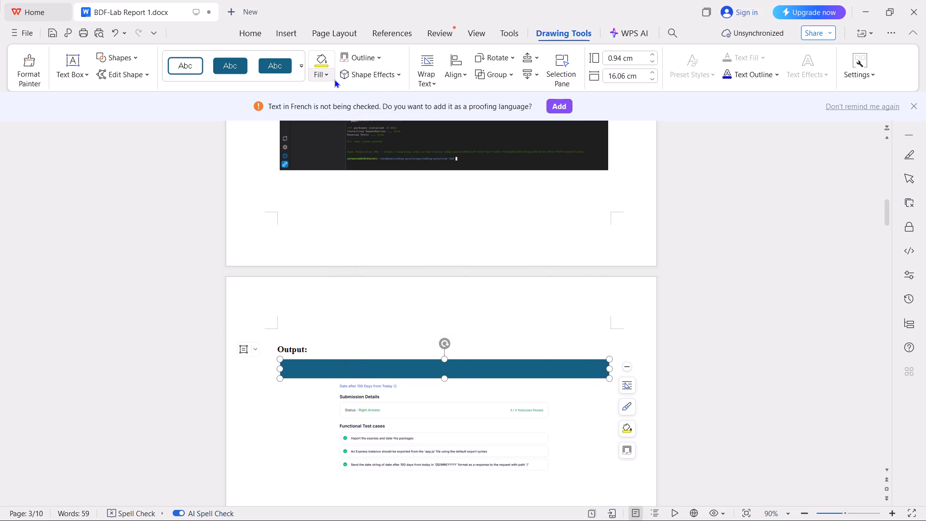
left_click(332, 79)
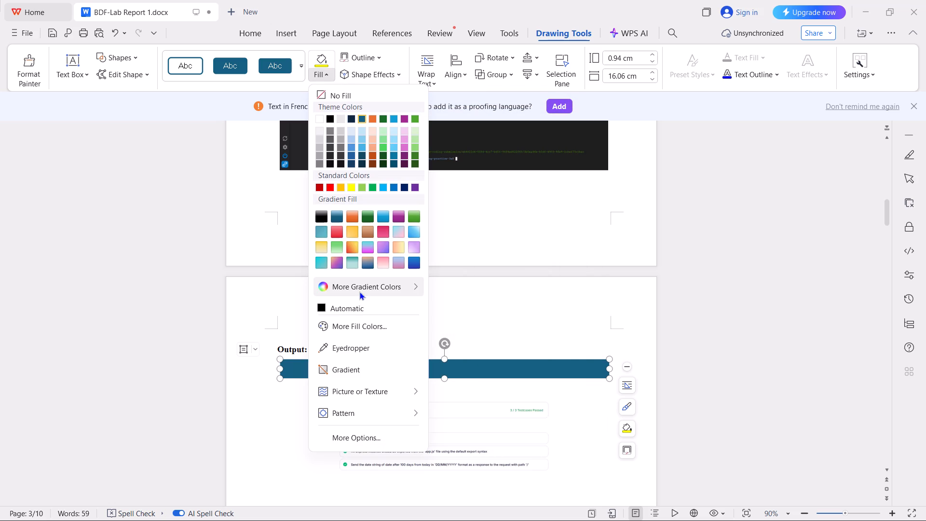
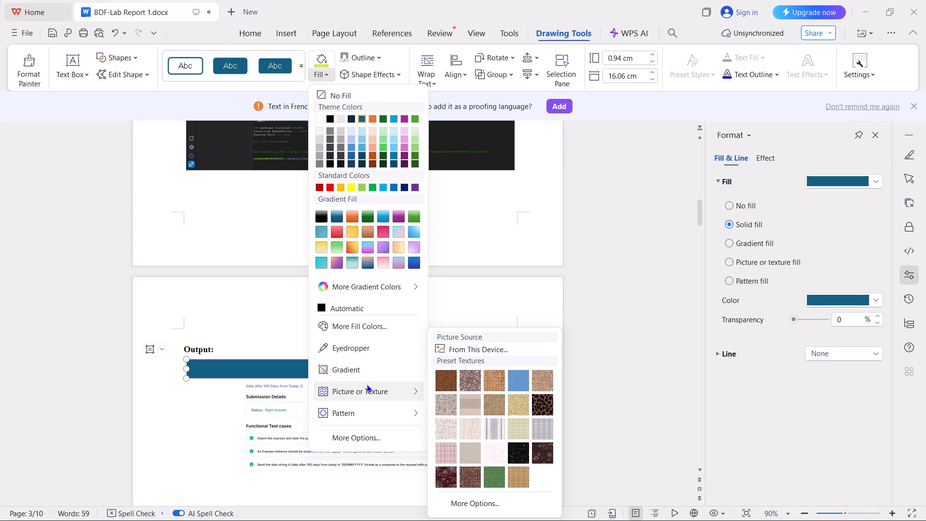
Fill the rectangle over the Question 1 output header with the picture Bannar.png from the BDE folder on the Desktop.
left_click(455, 348)
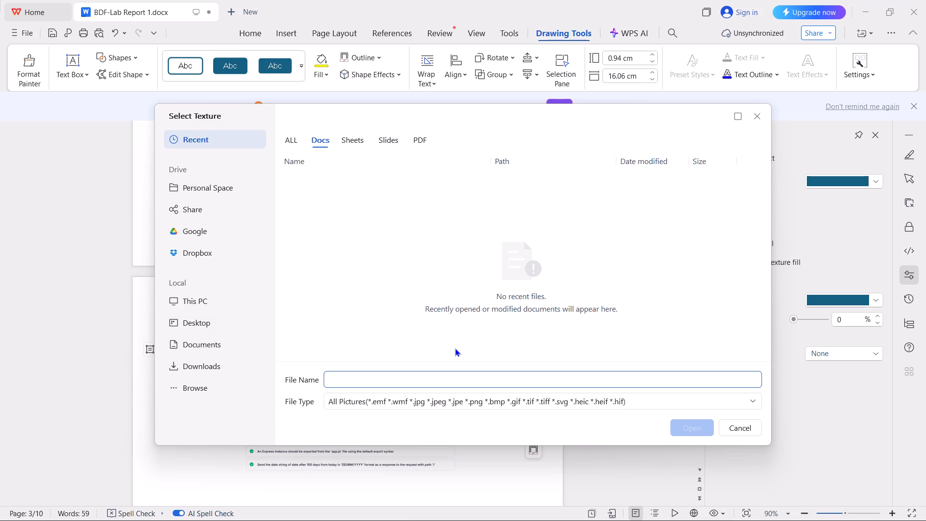
left_click(213, 332)
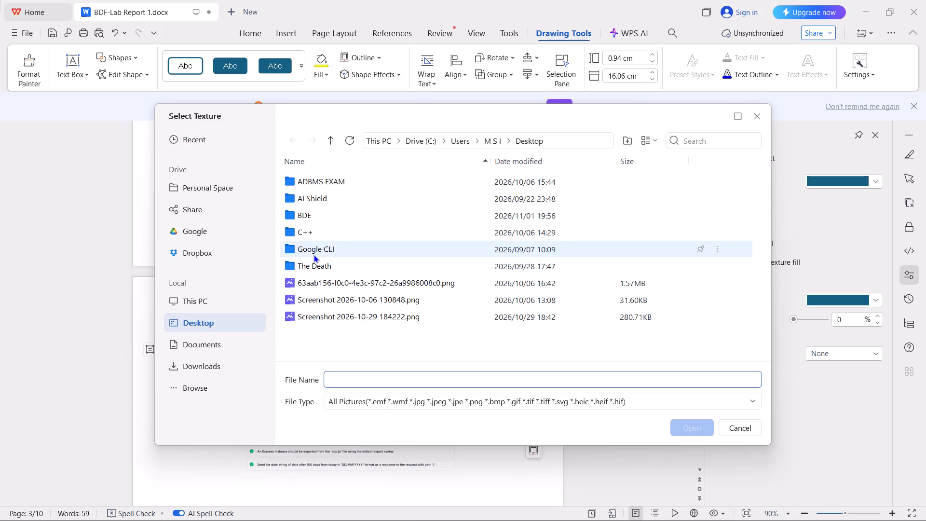
double_click(322, 217)
left_click(380, 184)
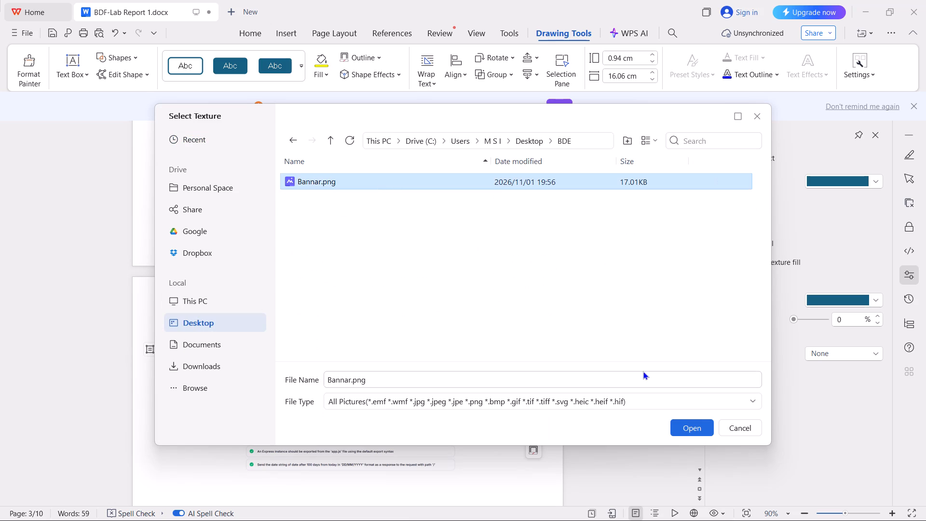
left_click(681, 422)
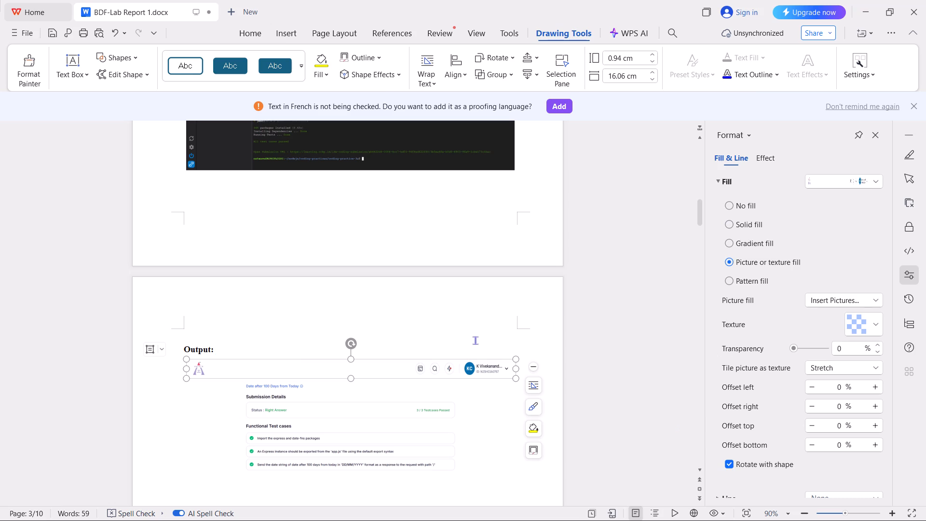
left_click(475, 340)
Compare the banner on the Question 1 output picture with the original header on the NxtWave coding practice page.
scroll(475, 340, "down", 2)
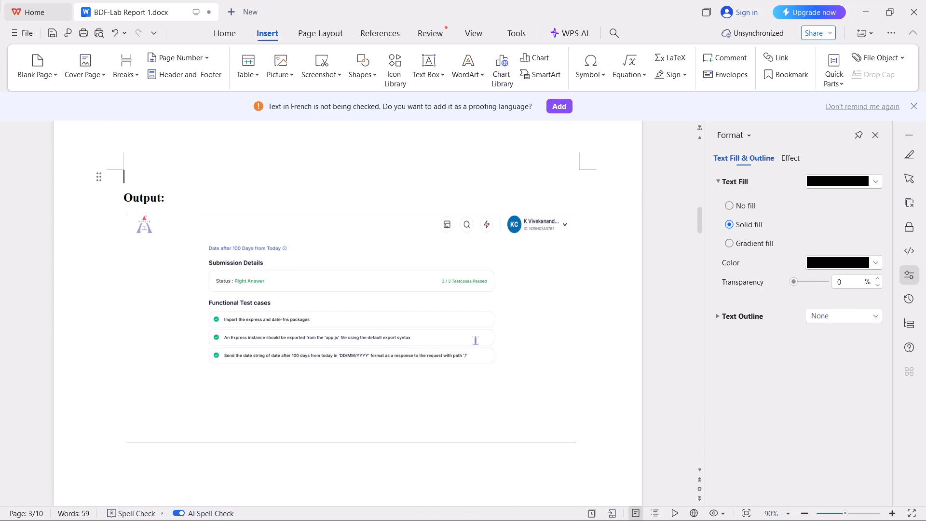
scroll(475, 340, "up", 1)
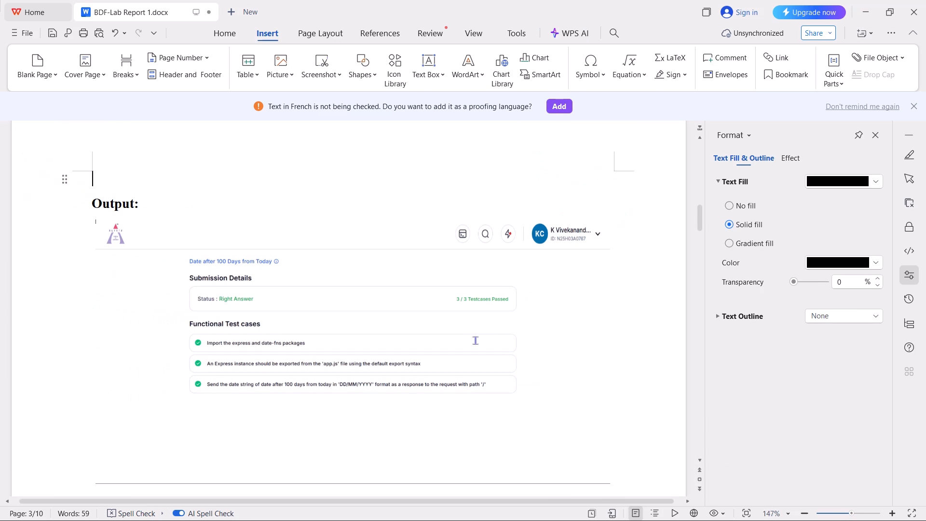
left_click(646, 257)
left_click(595, 263)
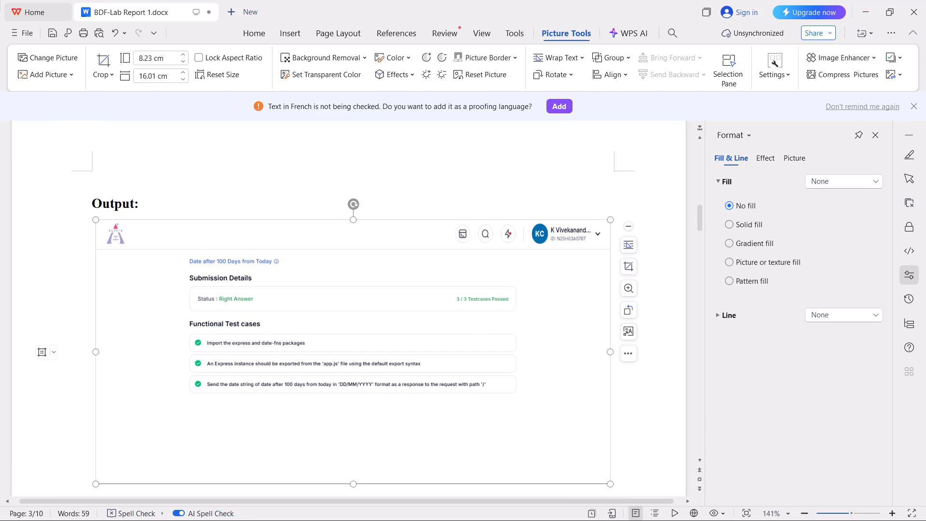
left_click(415, 240)
left_click(417, 195)
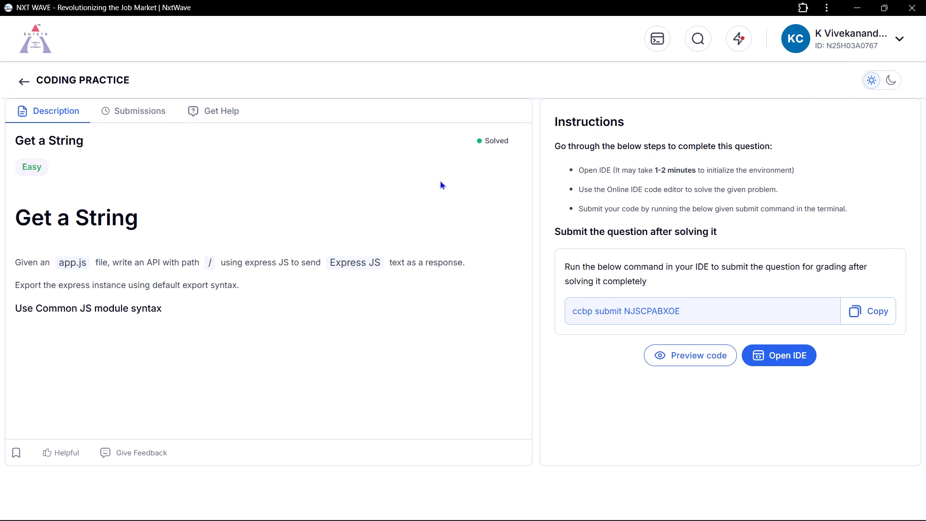
left_click(440, 180)
scroll(440, 180, "up", 1)
Review the question and output picture headers from Question 1 through Question 3 in the report.
scroll(440, 180, "down", 4)
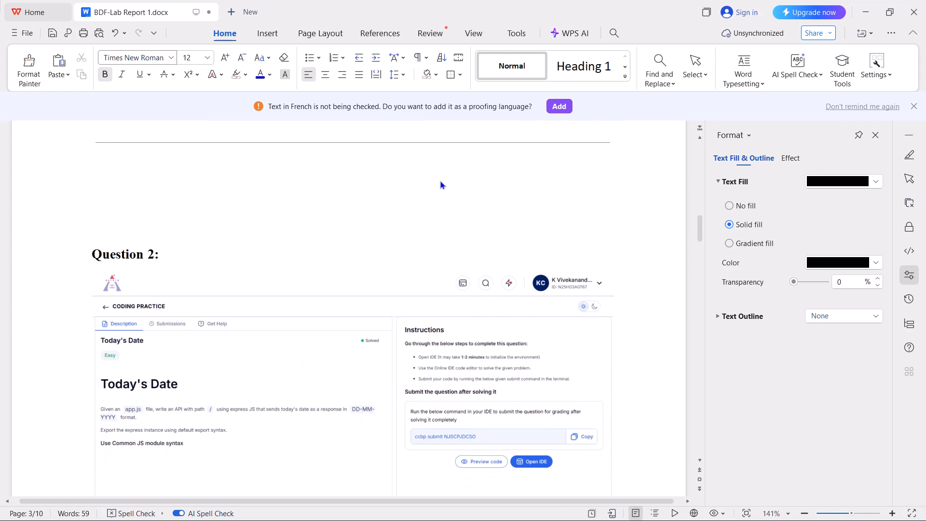
scroll(440, 180, "up", 3)
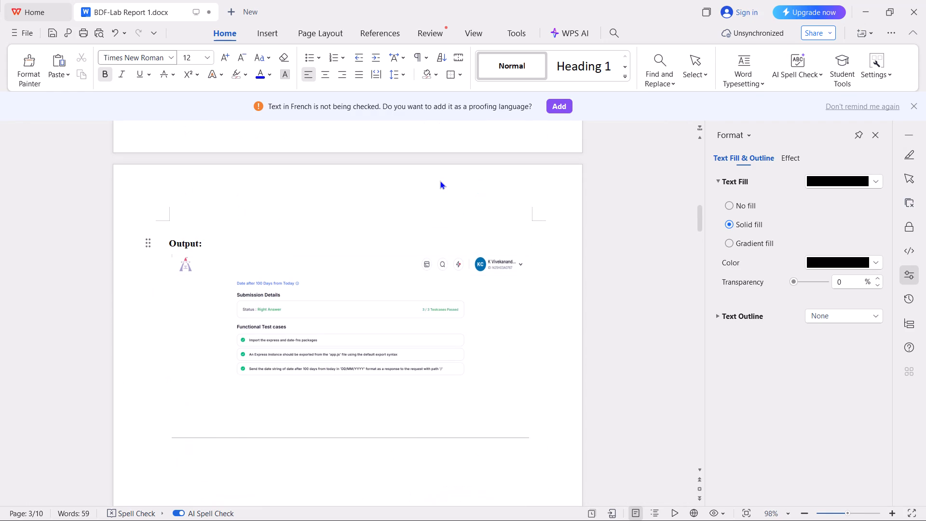
scroll(440, 180, "down", 2)
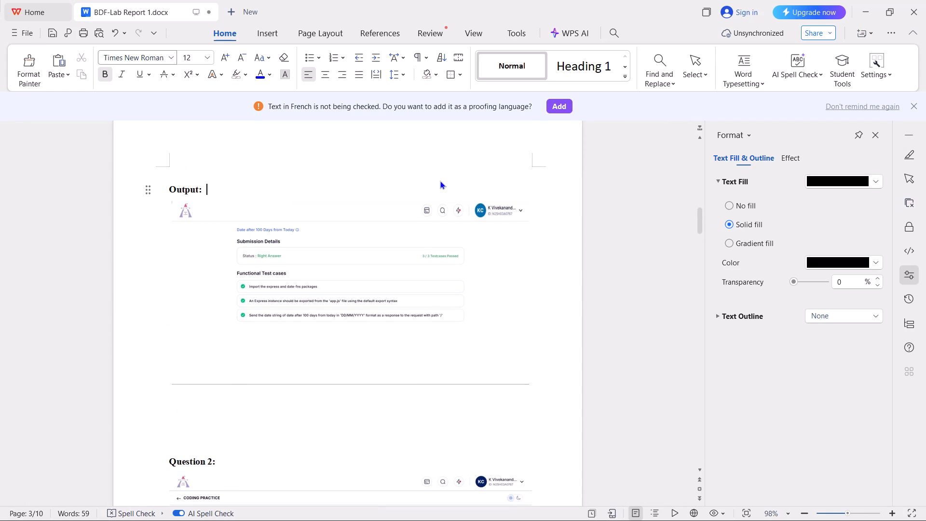
scroll(440, 180, "down", 5)
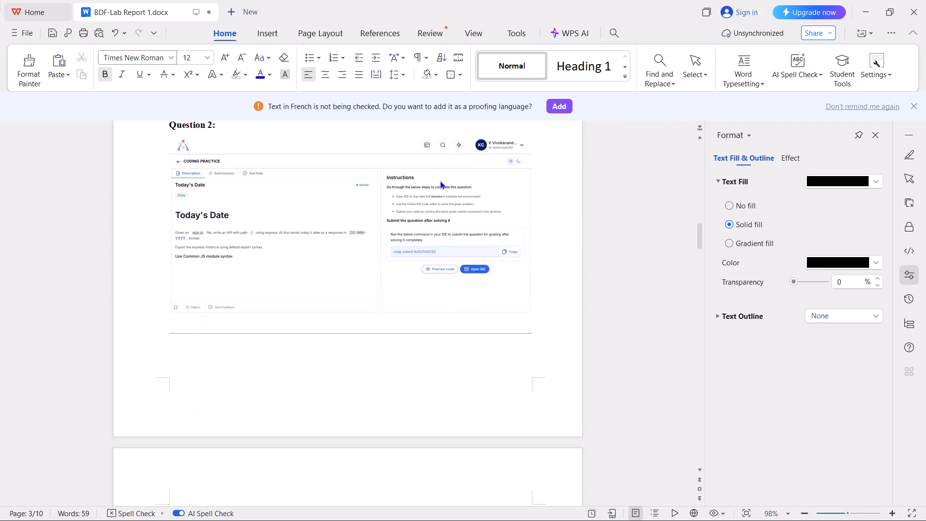
scroll(440, 180, "down", 5)
scroll(440, 180, "up", 1)
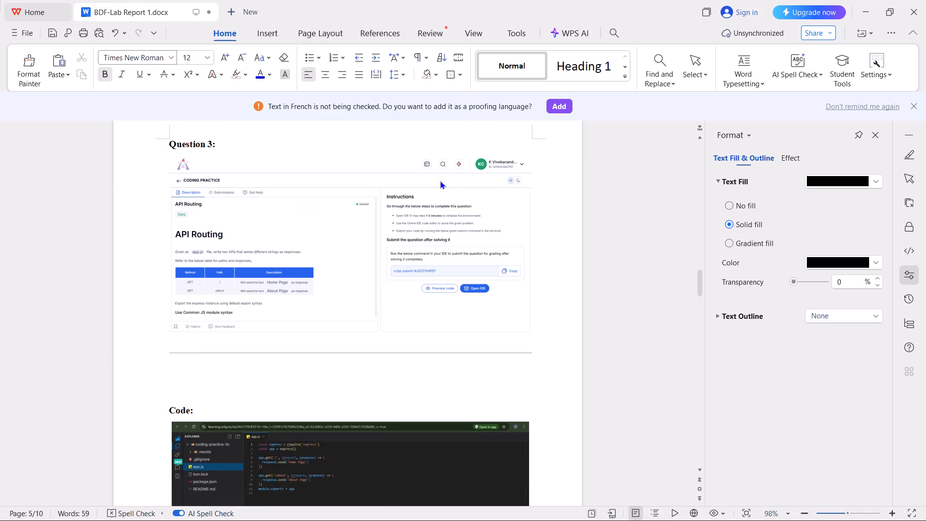
scroll(440, 180, "up", 1)
scroll(440, 180, "down", 5)
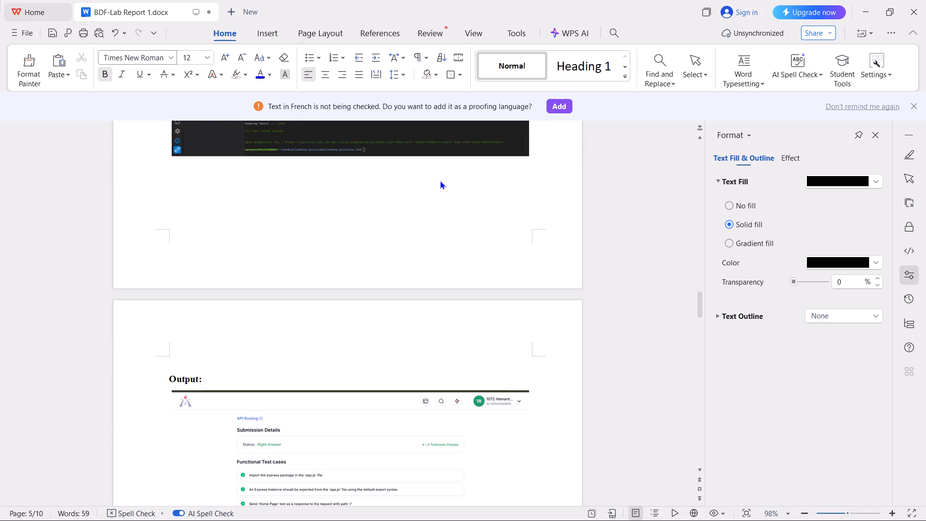
scroll(440, 180, "down", 1)
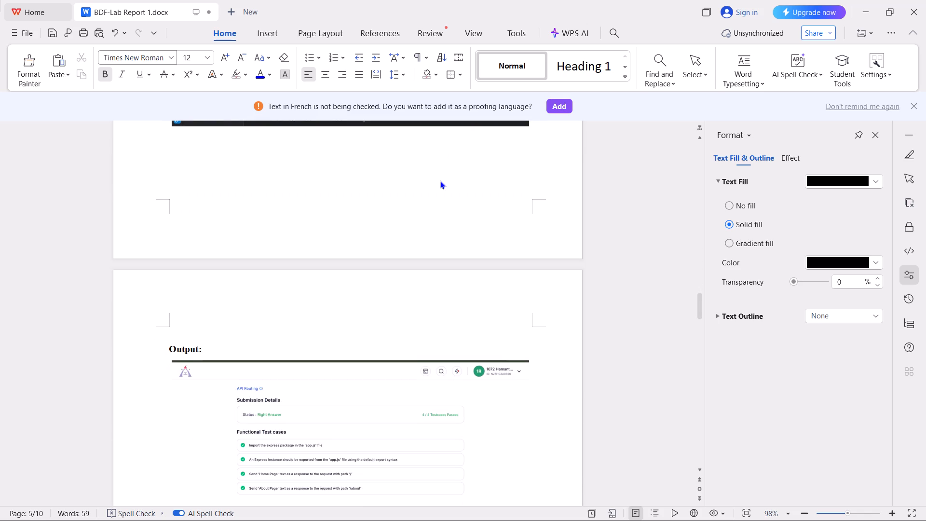
scroll(440, 180, "up", 7)
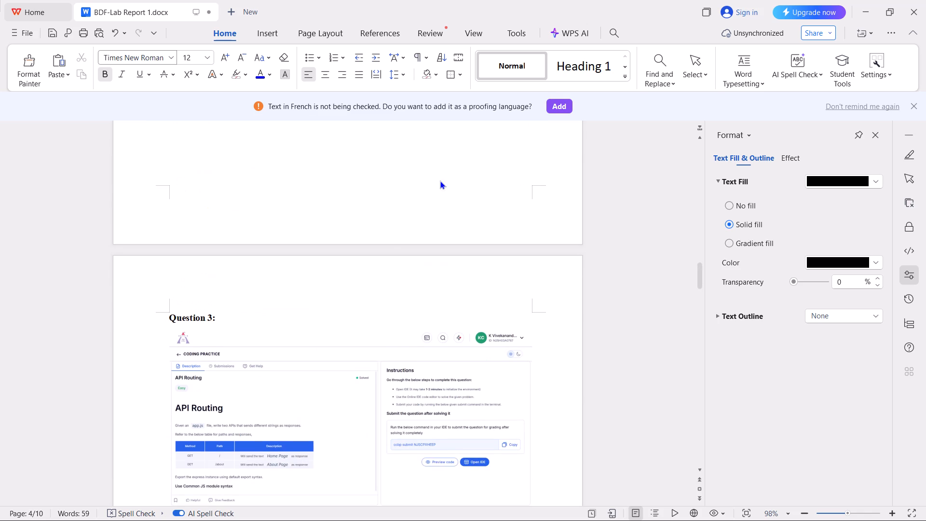
scroll(376, 265, "up", 4)
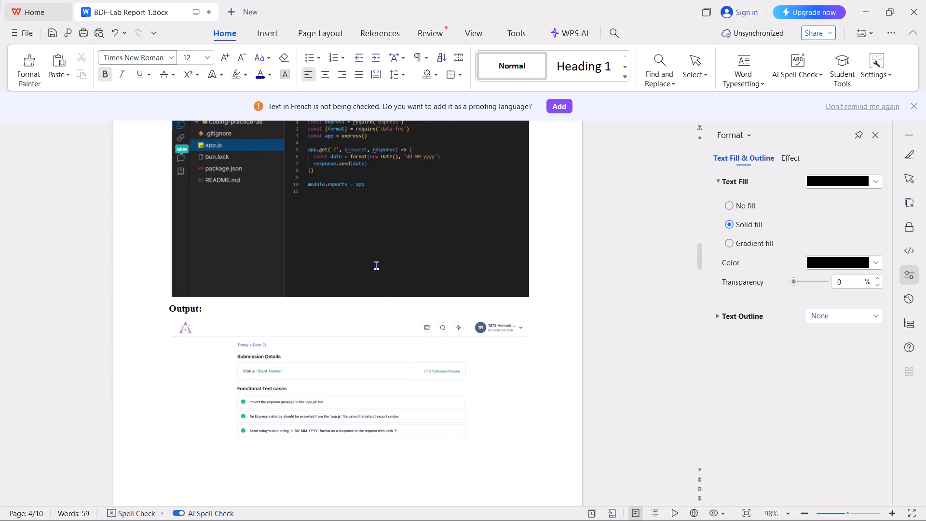
scroll(376, 265, "up", 6)
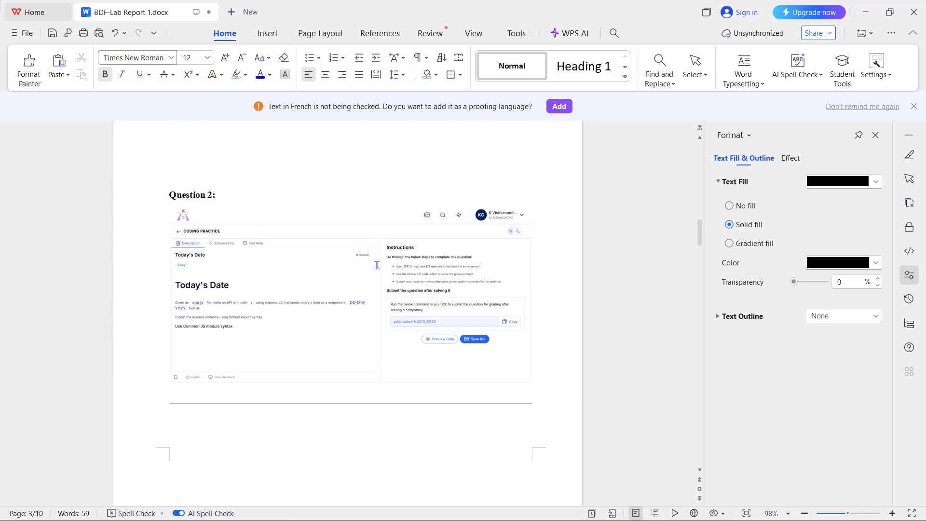
scroll(376, 265, "up", 5)
scroll(376, 265, "down", 3)
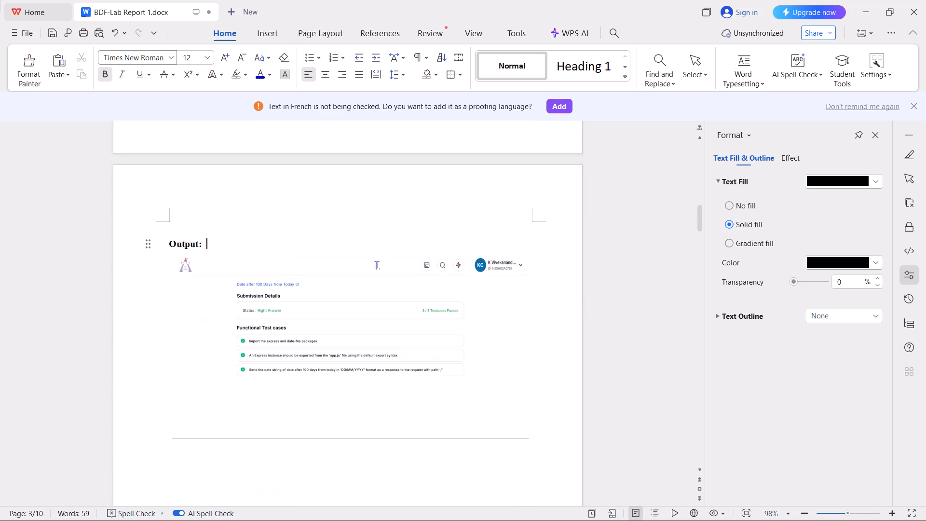
scroll(376, 265, "down", 1)
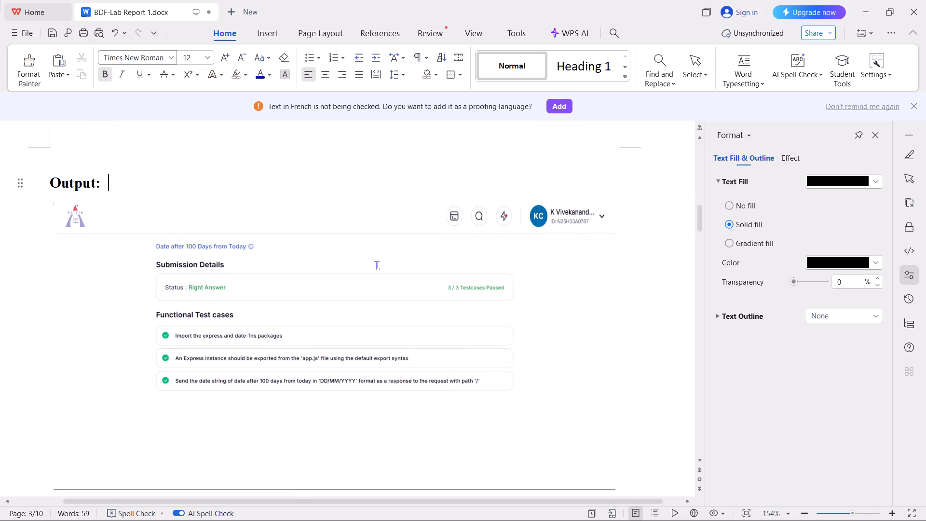
Compare the banner's alignment and width on the Question 1 output picture with the header in the Question 2 picture.
left_click(494, 302)
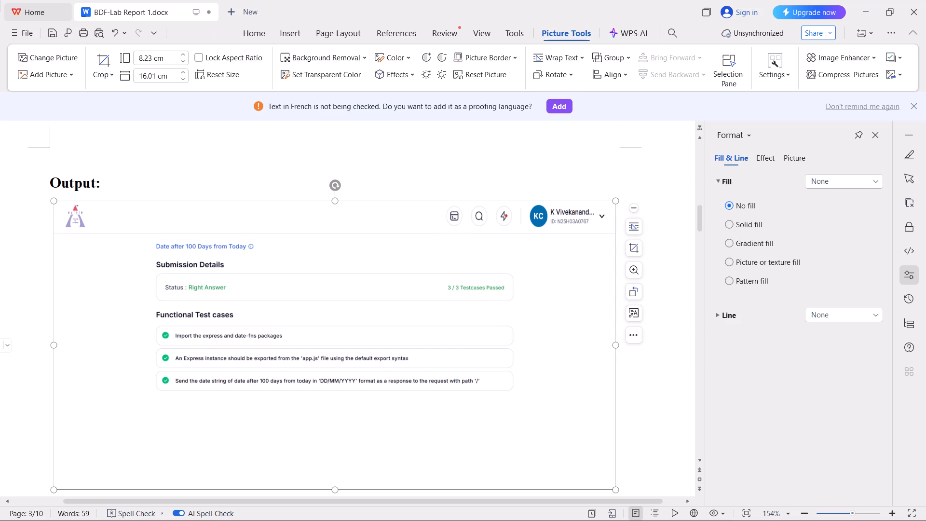
left_click(491, 184)
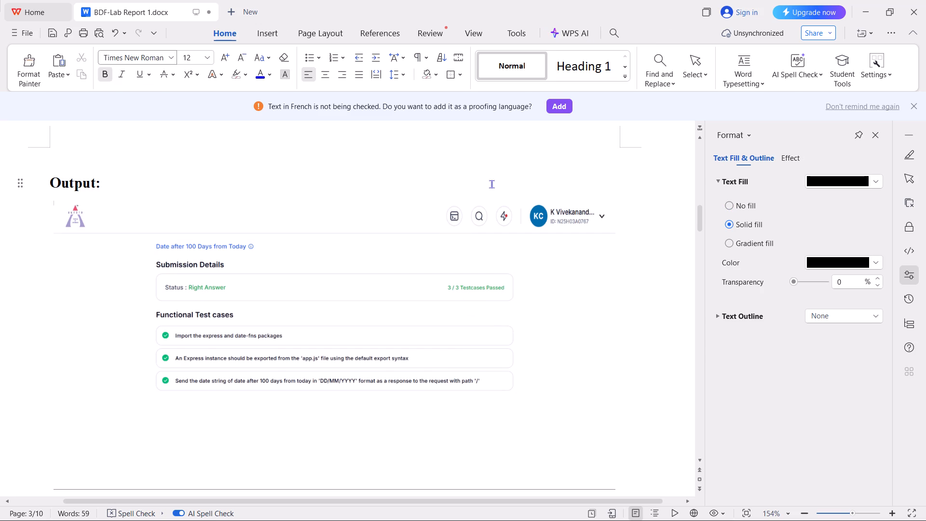
left_click(478, 256)
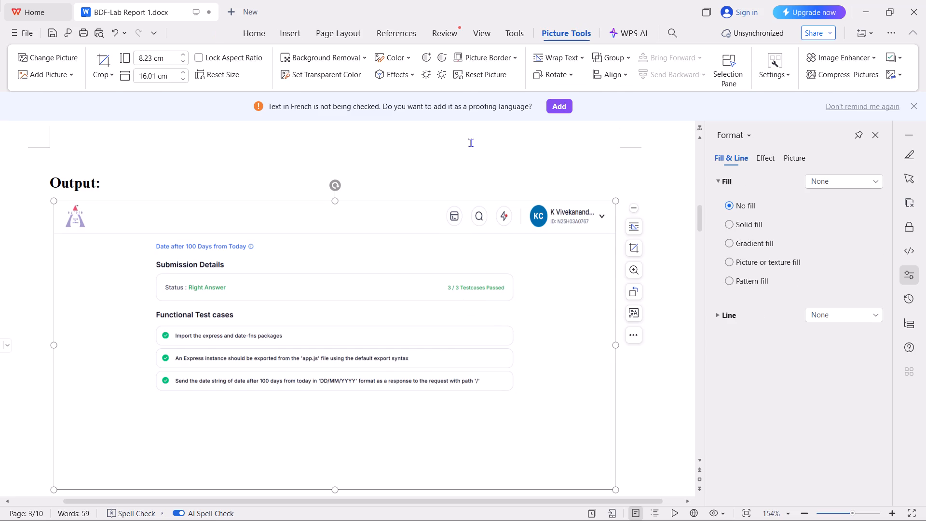
left_click(471, 142)
scroll(471, 142, "down", 5)
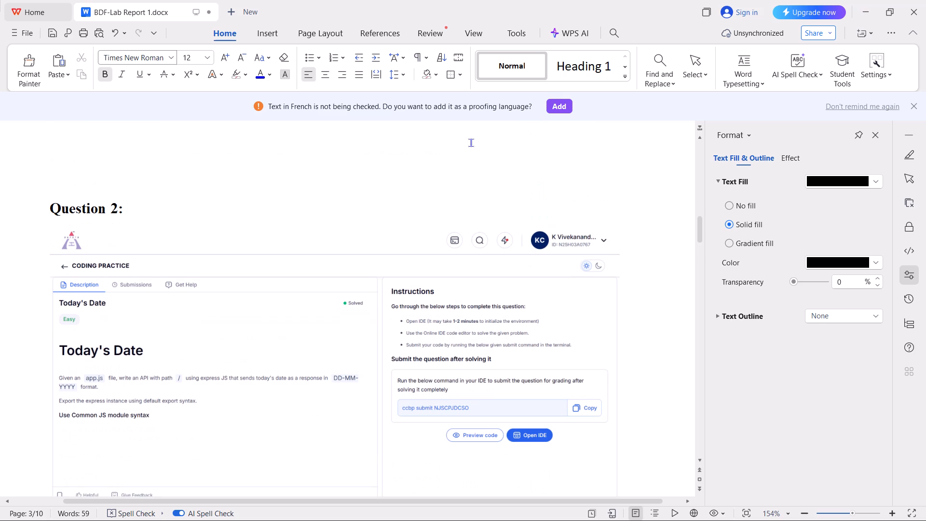
left_click(436, 225)
left_click(424, 263)
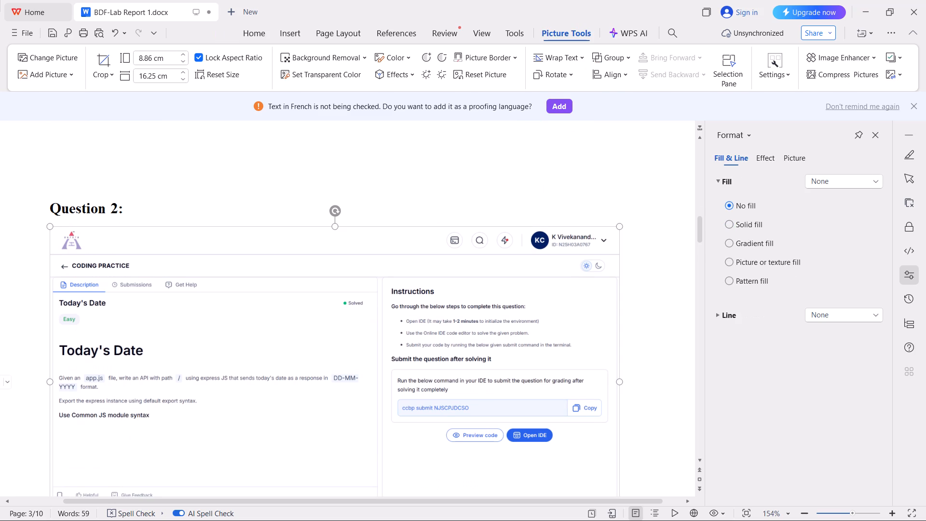
scroll(424, 263, "up", 2)
left_click(424, 263)
Widen the banner rectangle over the Question 1 output header to about 16.93 cm, extending its right edge.
scroll(424, 263, "up", 3)
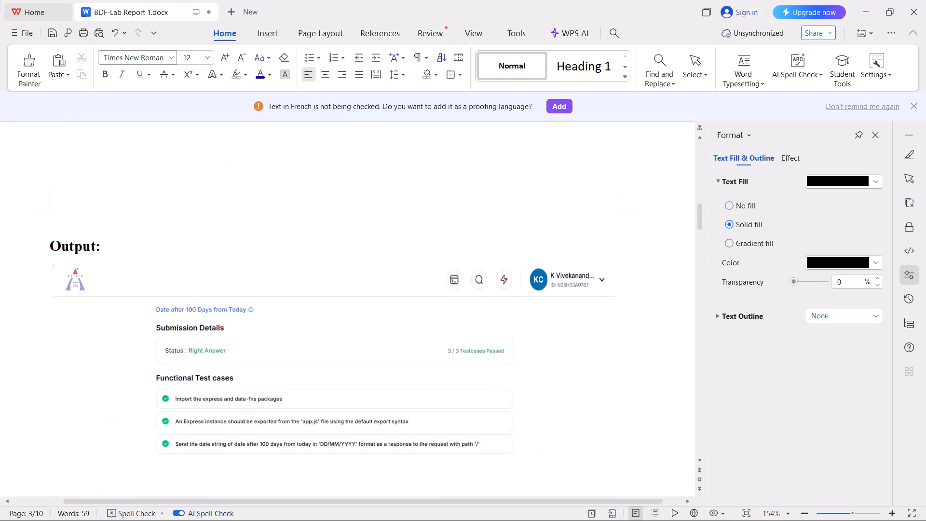
scroll(424, 263, "up", 1)
left_click(430, 323)
left_click(412, 293)
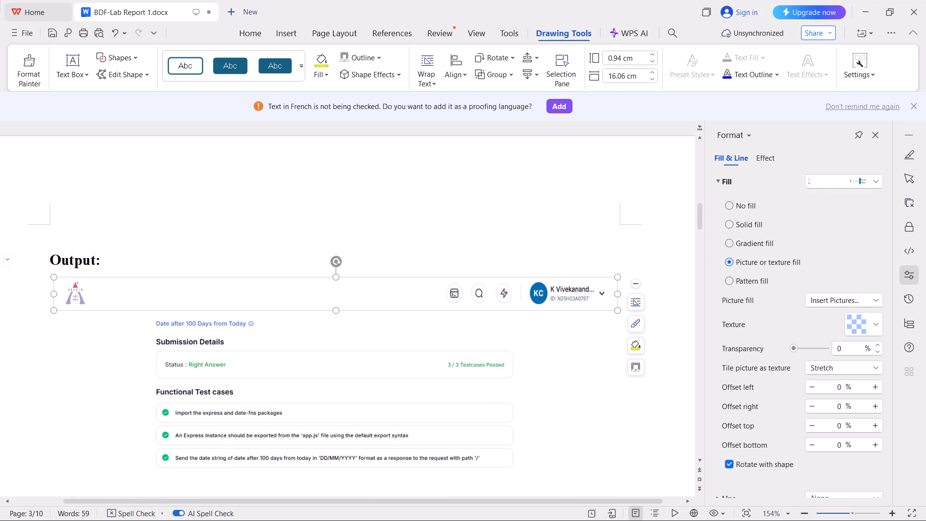
left_click_drag(621, 293, 633, 293)
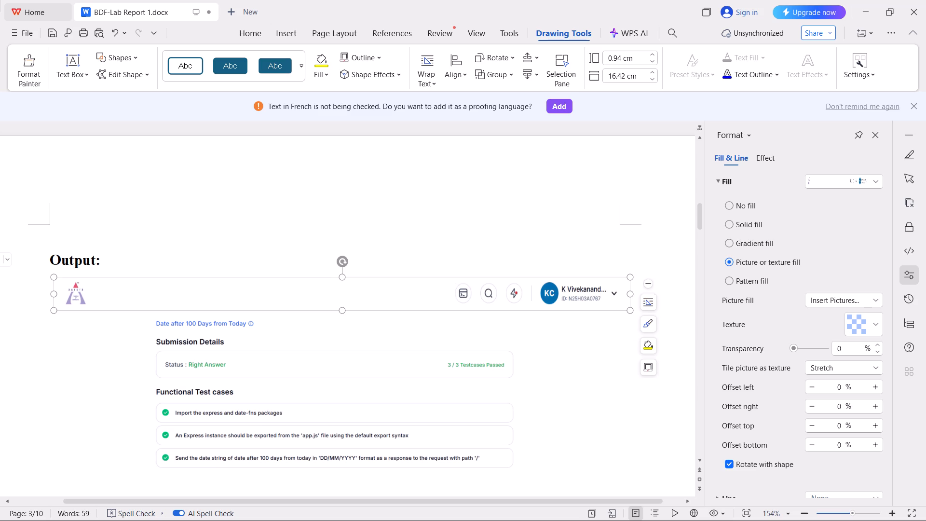
left_click_drag(629, 293, 647, 294)
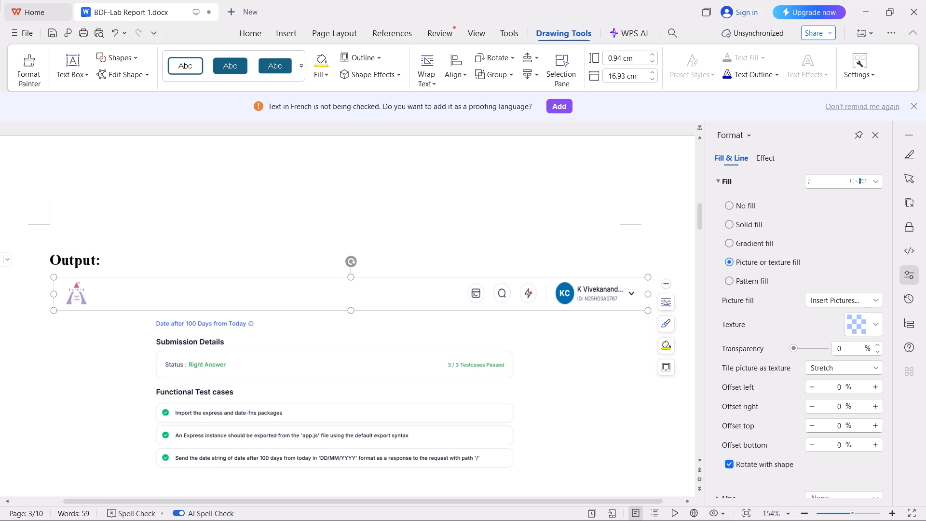
left_click(508, 244)
Reduce the Question 1 output banner's height to about 0.89 cm and shift it slightly upward over the picture's dark top line.
scroll(508, 244, "down", 3)
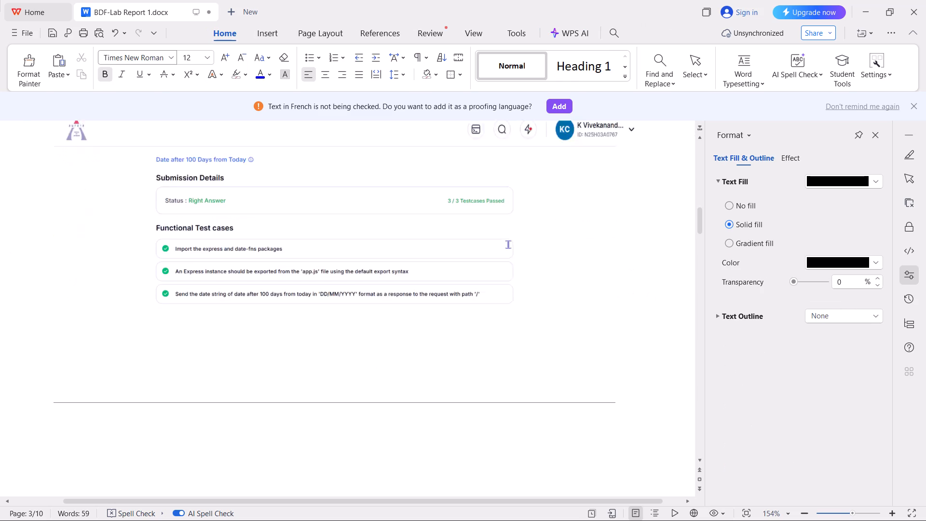
scroll(508, 244, "down", 1)
scroll(508, 244, "up", 2)
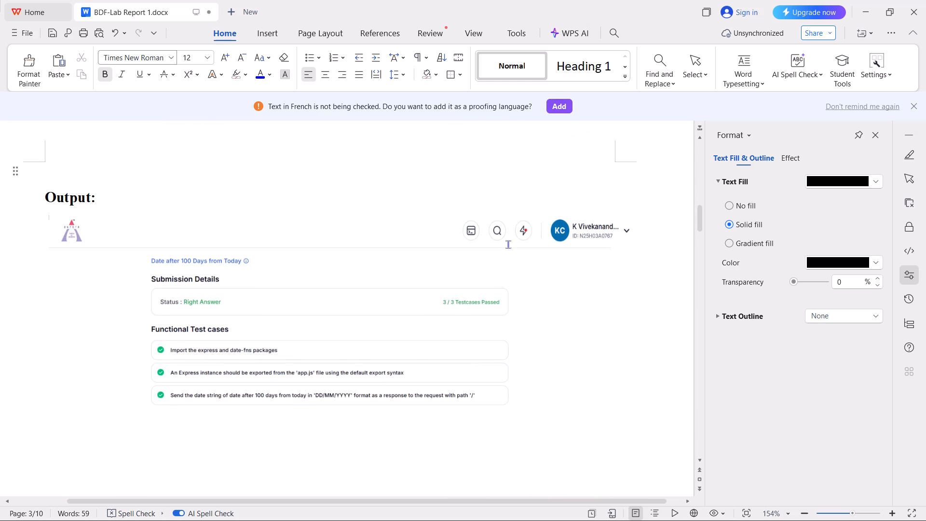
left_click(405, 235)
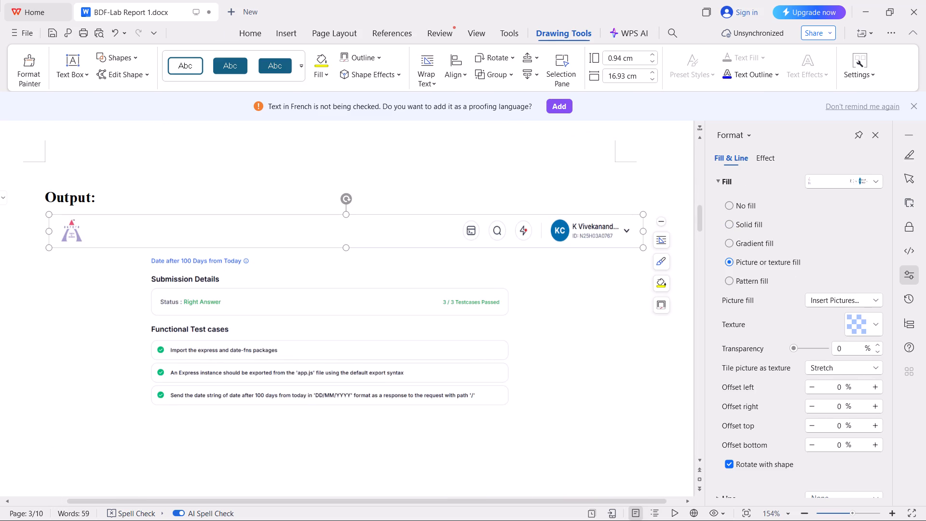
left_click(347, 217)
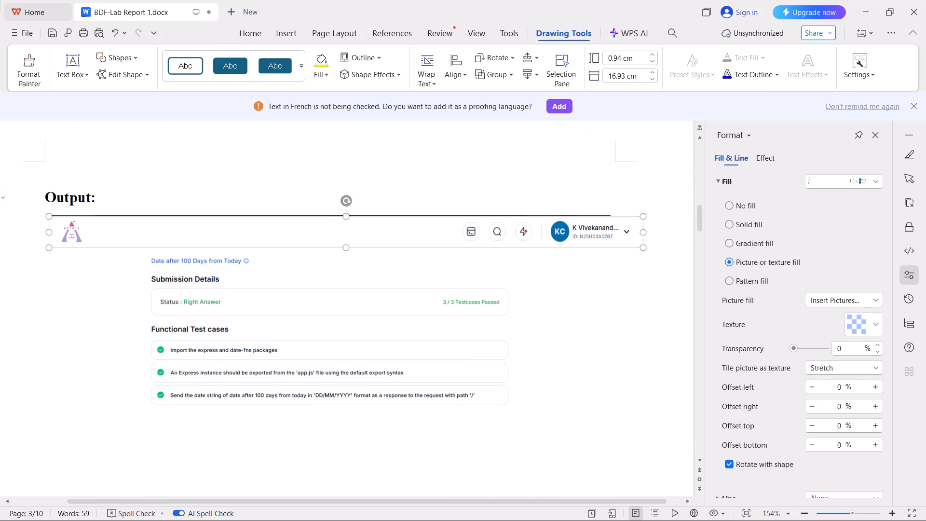
left_click(458, 179)
left_click(377, 224)
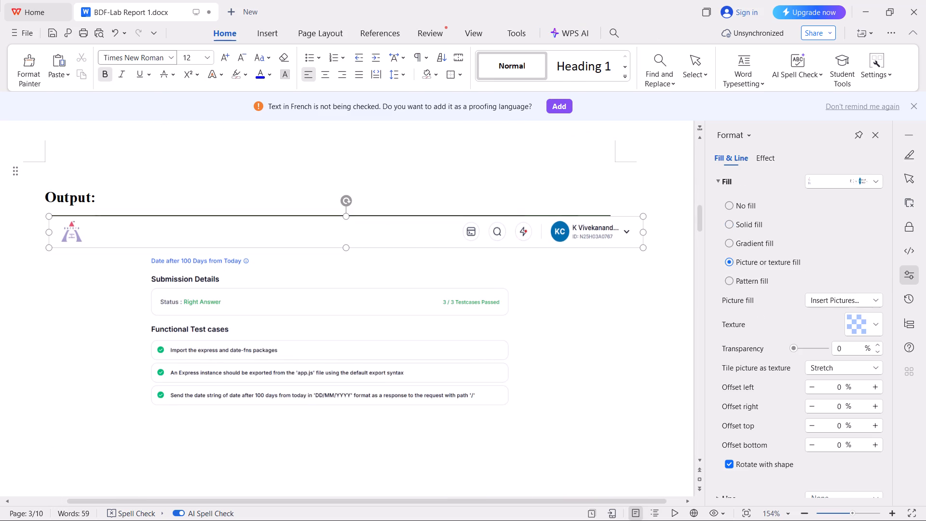
left_click(364, 227)
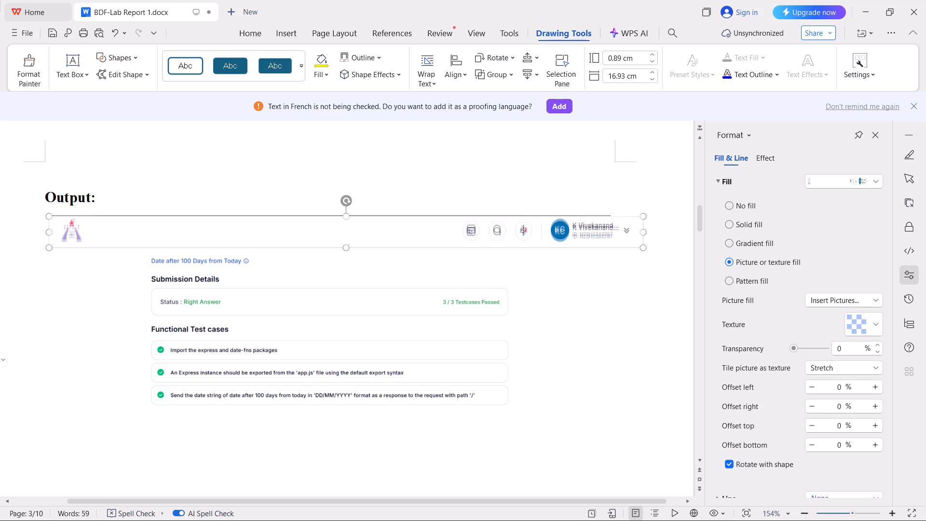
left_click(385, 225)
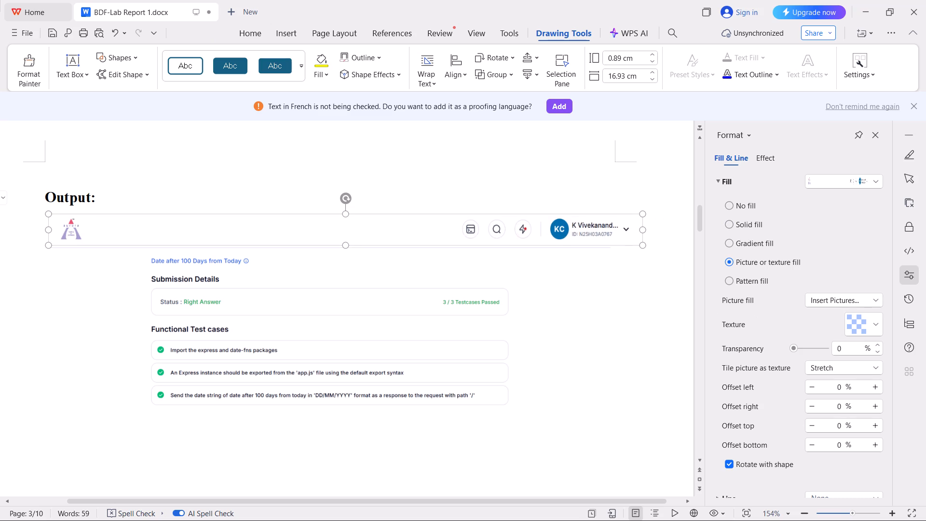
left_click(385, 228)
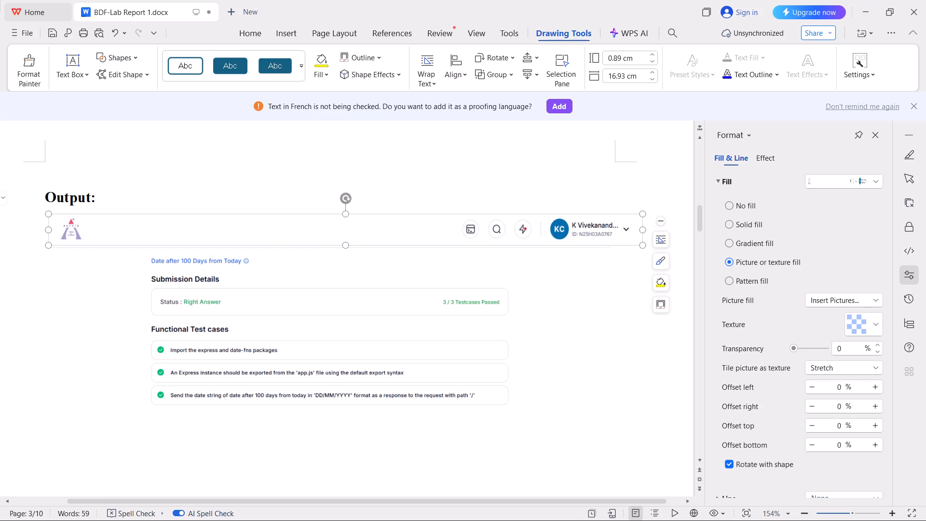
left_click(447, 192)
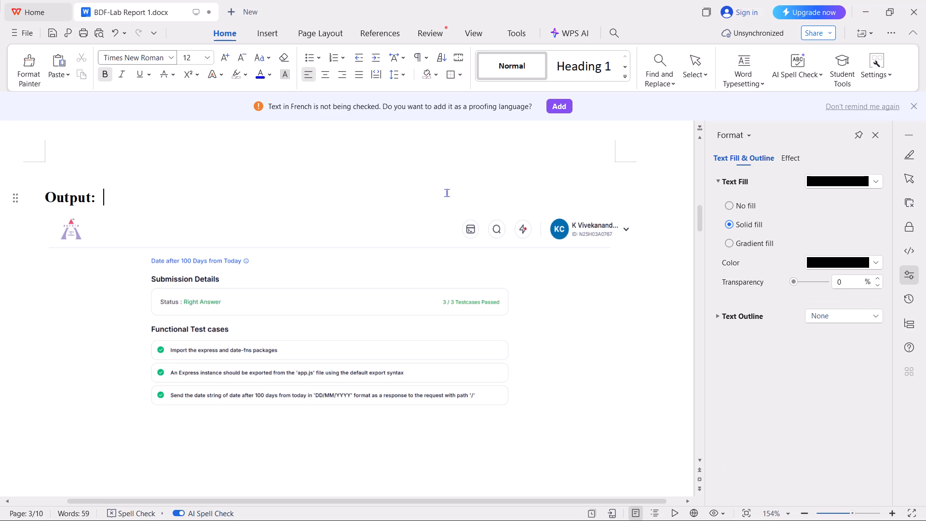
Draw a rectangle about 16.02 cm wide and 0.74 cm high over the header of the Question 2 output picture.
scroll(447, 192, "down", 4)
scroll(447, 192, "up", 2)
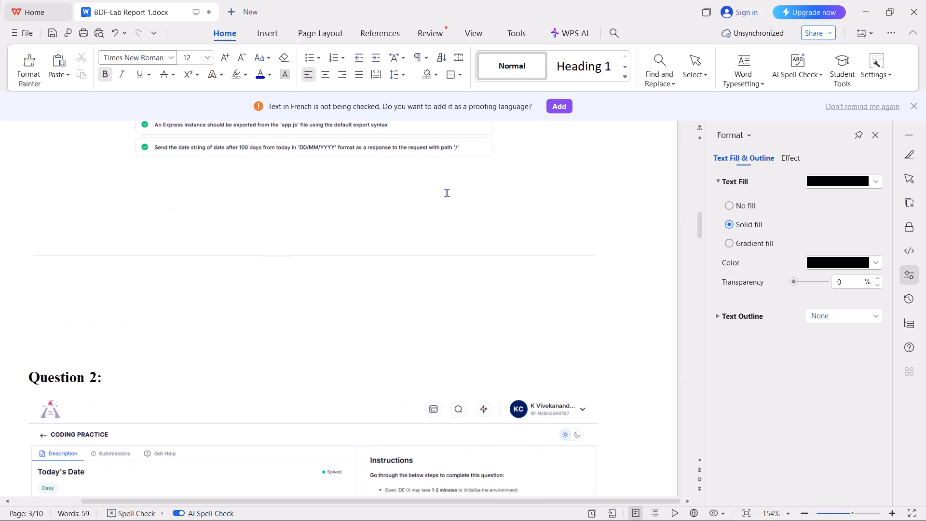
scroll(447, 192, "up", 2)
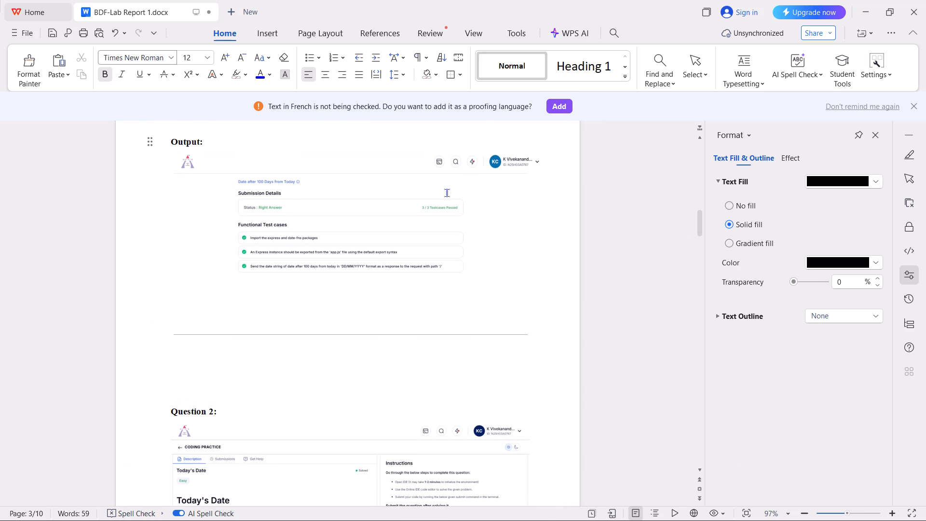
scroll(447, 192, "down", 2)
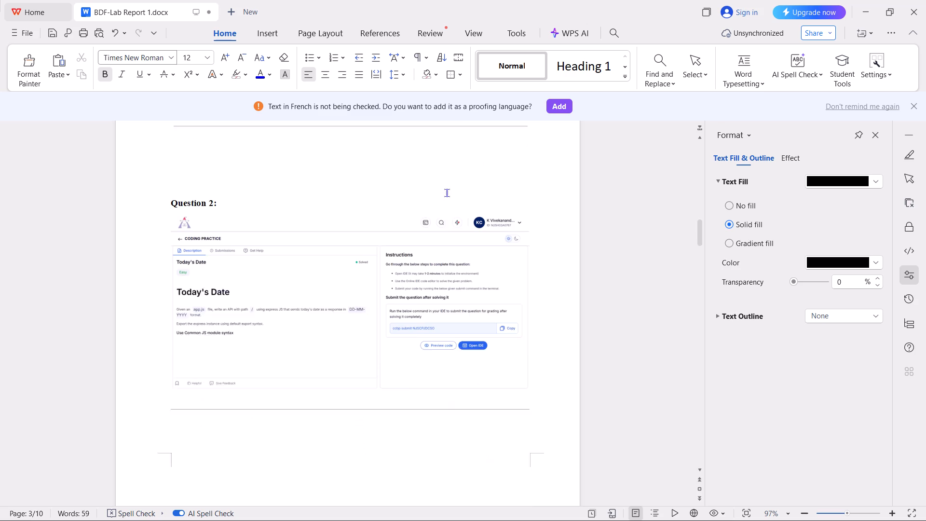
scroll(447, 192, "down", 6)
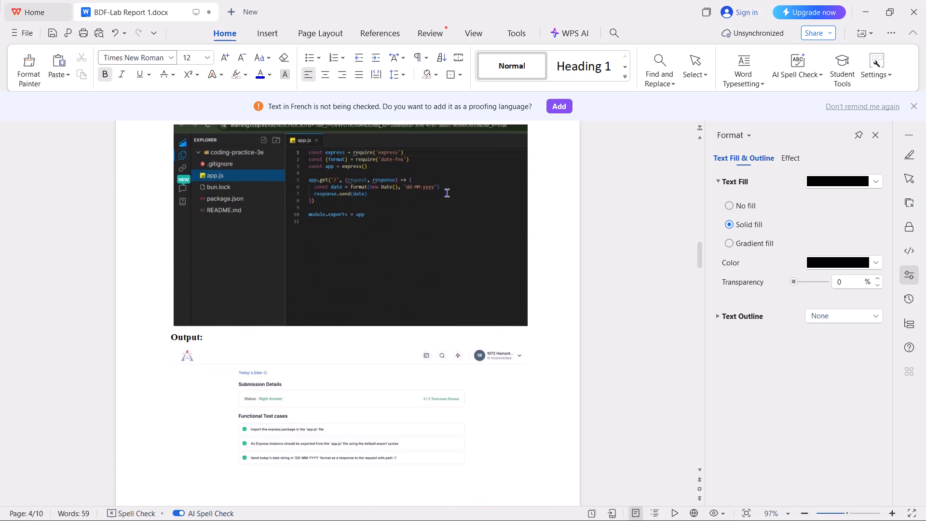
scroll(447, 192, "down", 2)
left_click(419, 280)
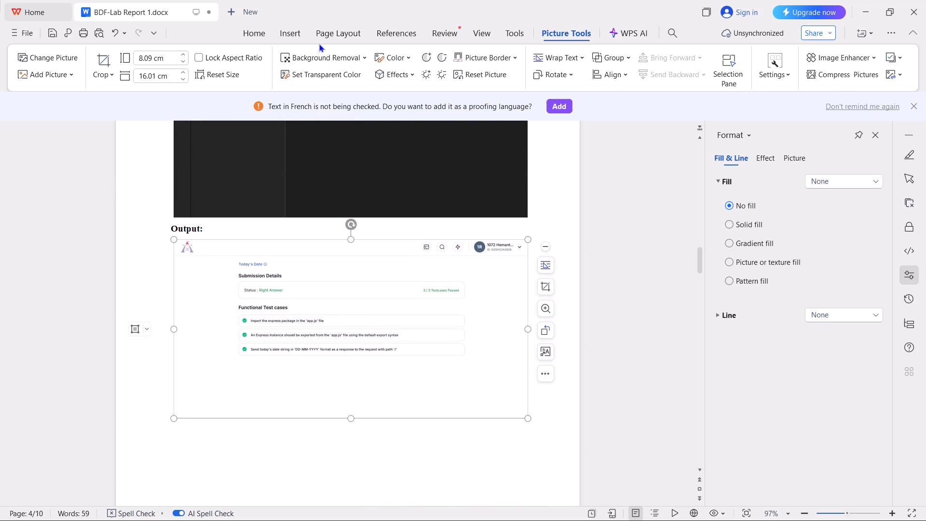
left_click(278, 38)
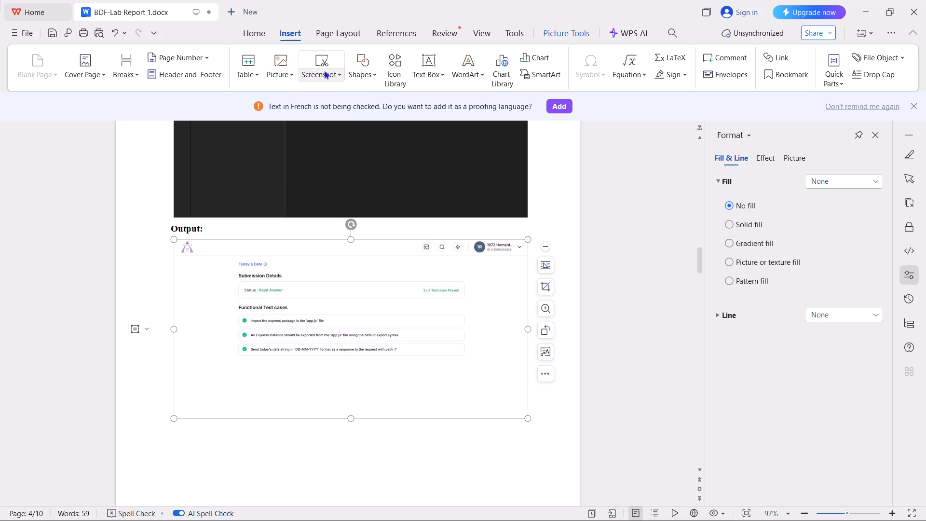
left_click(283, 73)
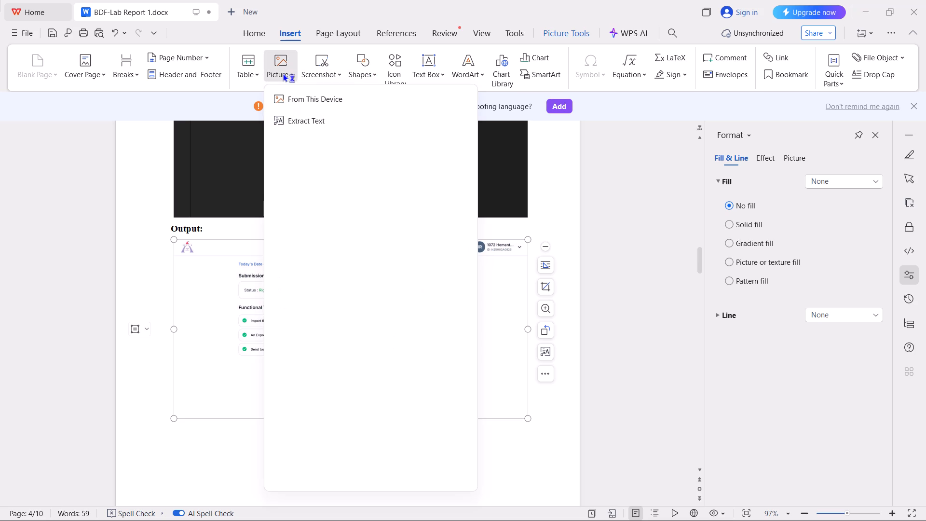
left_click(368, 70)
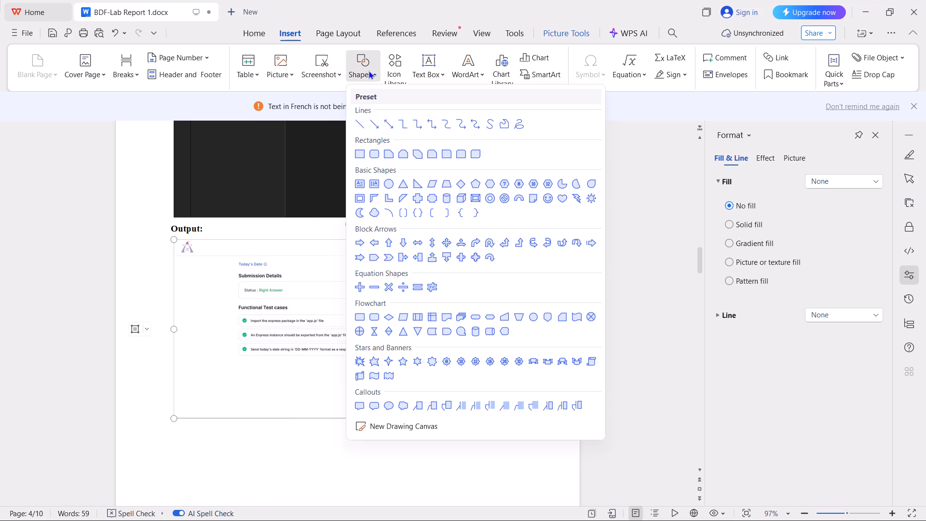
left_click(360, 153)
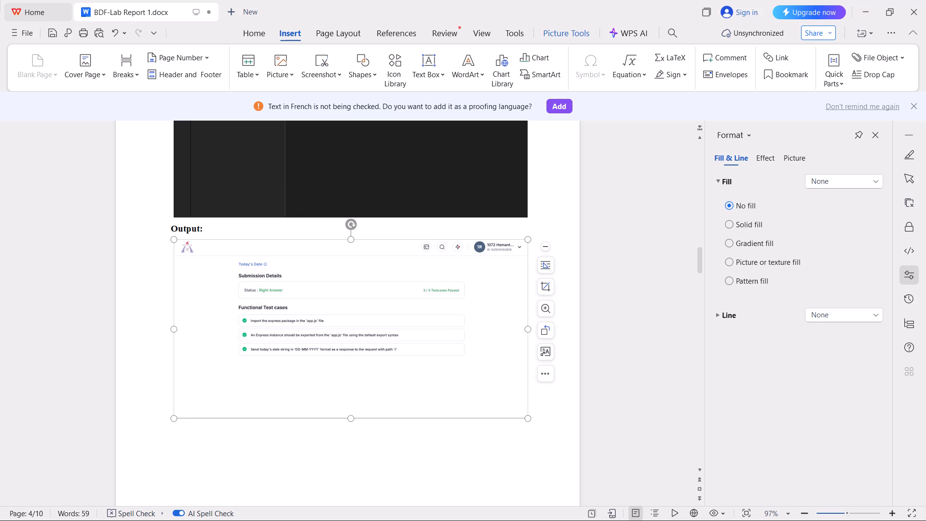
left_click_drag(174, 239, 469, 266)
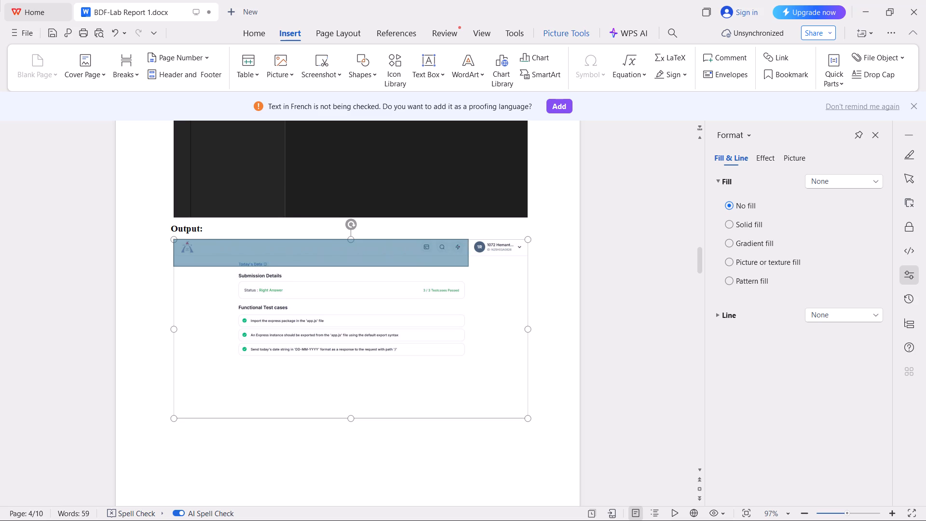
left_click_drag(469, 266, 528, 258)
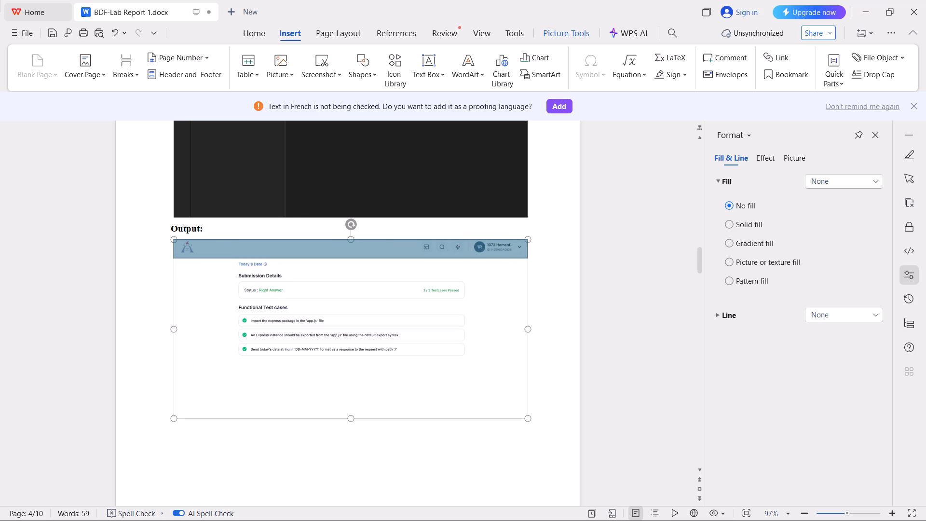
left_click_drag(528, 258, 526, 255)
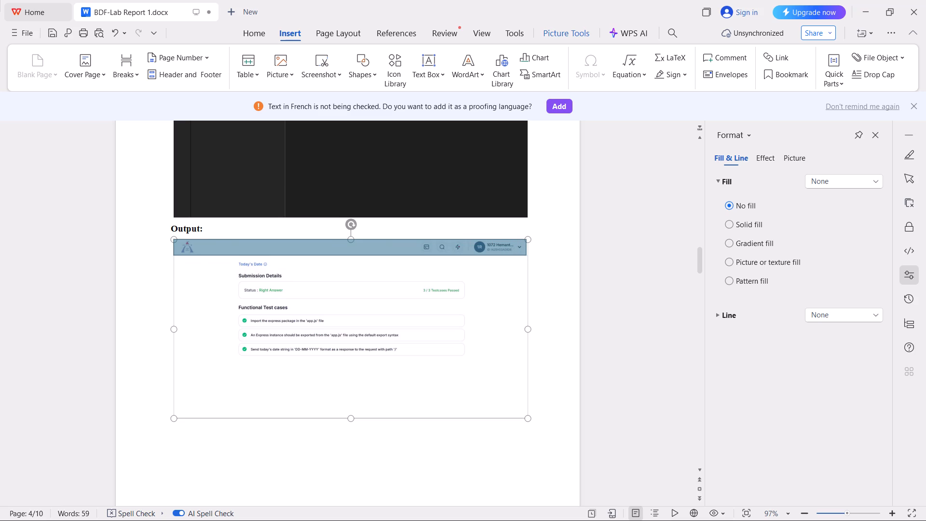
left_click_drag(526, 255, 528, 256)
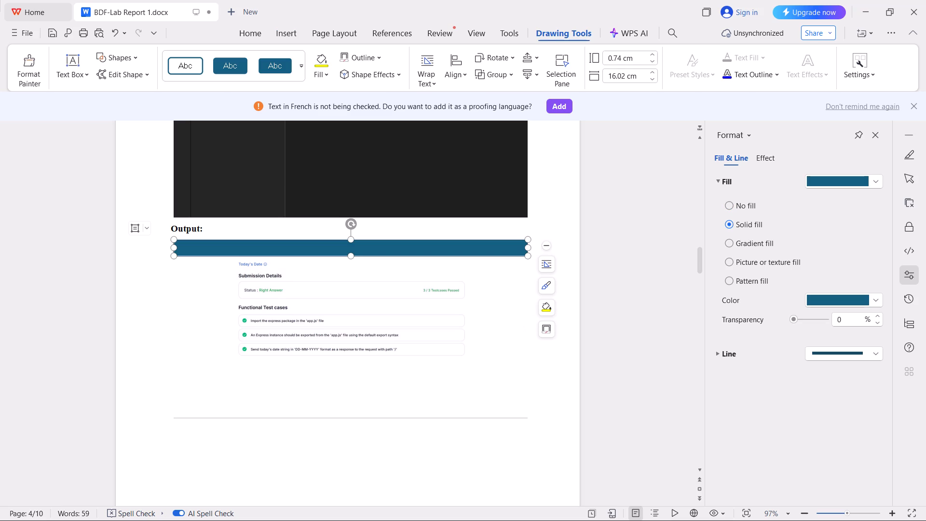
Remove the outline from the rectangle covering the Question 2 output header.
left_click(376, 62)
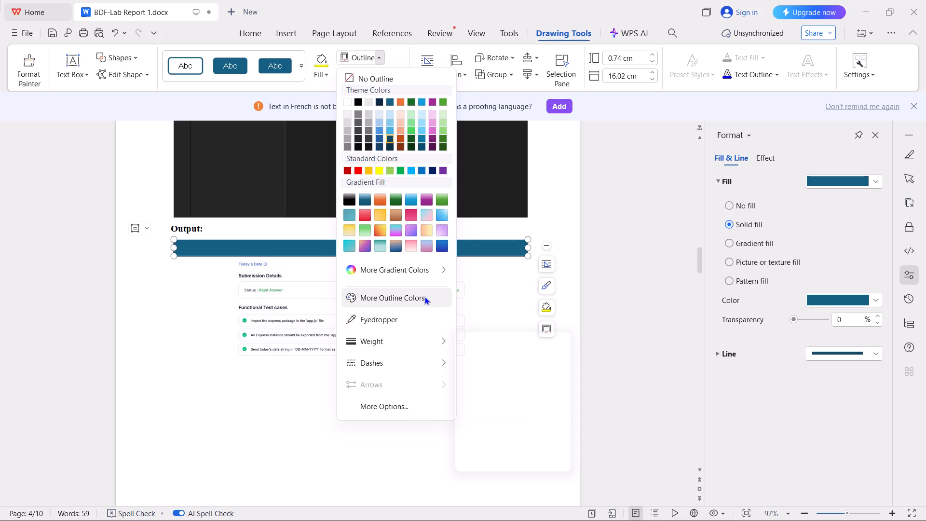
left_click(365, 76)
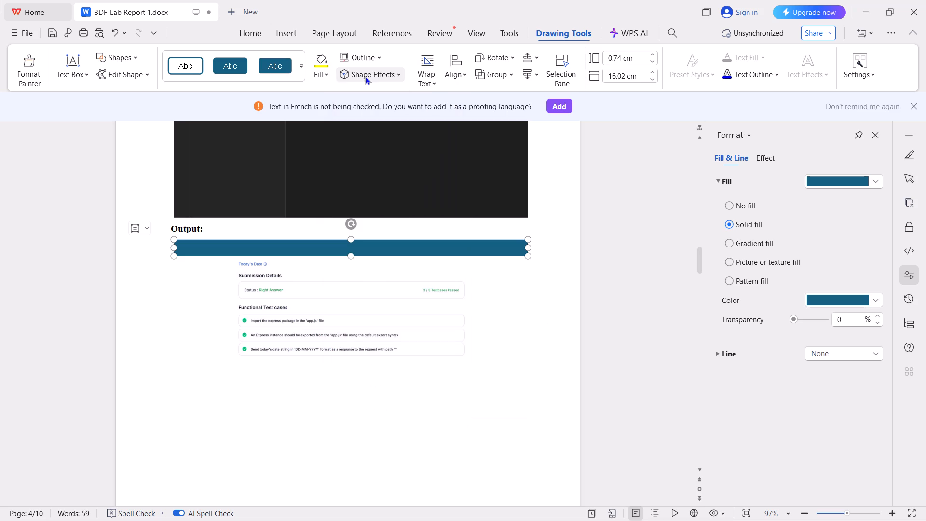
Fill the Question 2 output header rectangle with the picture Bannar.png from the BDE folder and deselect it.
left_click(325, 70)
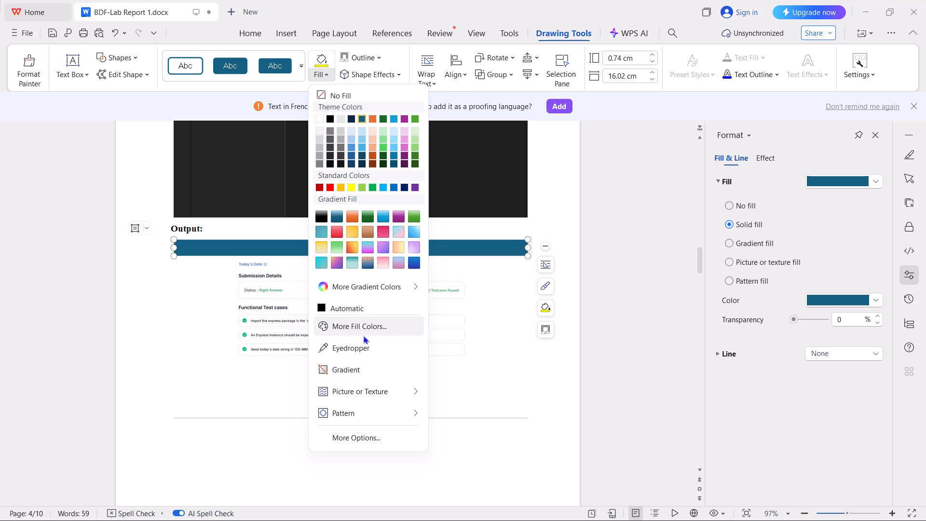
left_click(366, 386)
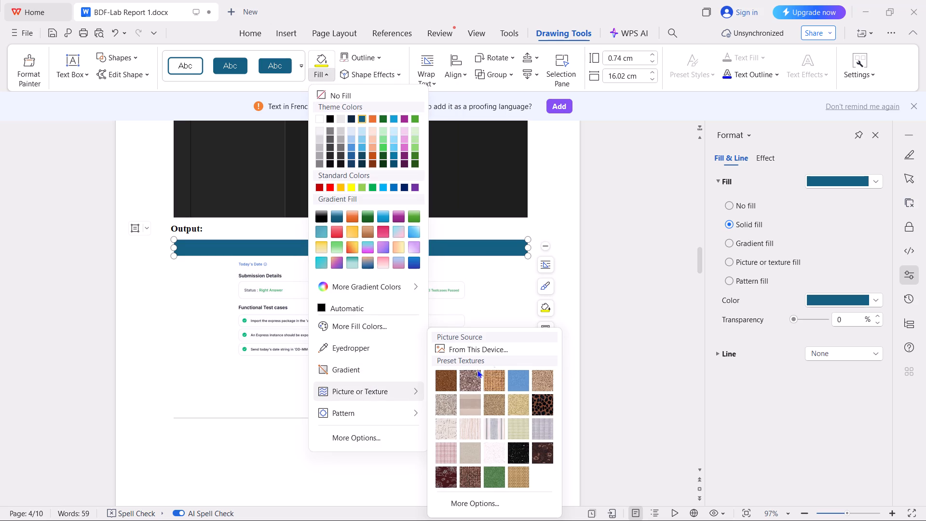
left_click(487, 348)
left_click(322, 181)
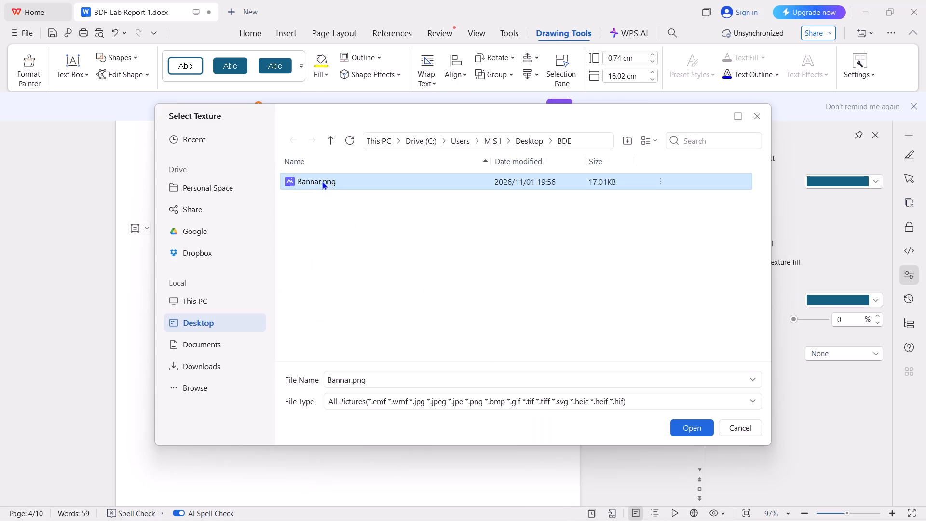
left_click(691, 422)
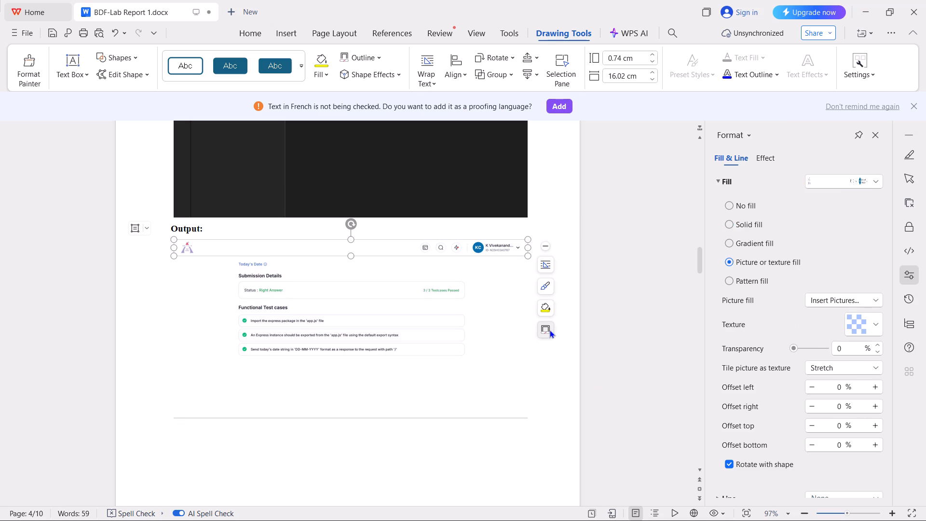
left_click(550, 210)
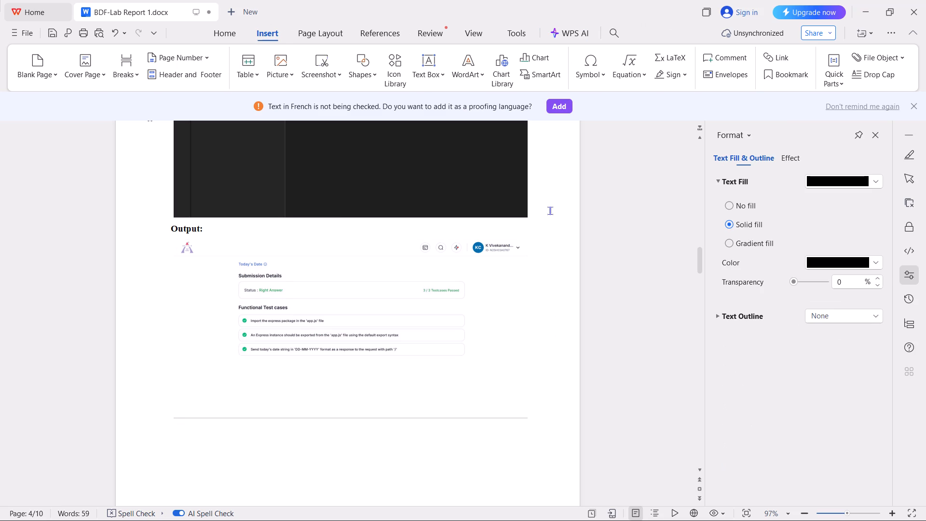
left_click(448, 352)
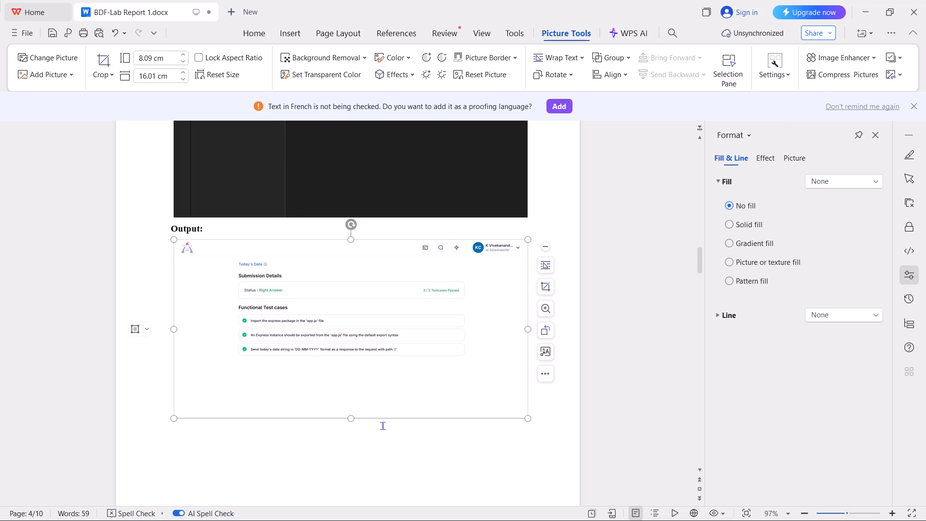
left_click(383, 445)
Look through the Question 3 pictures and view the output picture enlarged to examine its header.
scroll(383, 445, "down", 2)
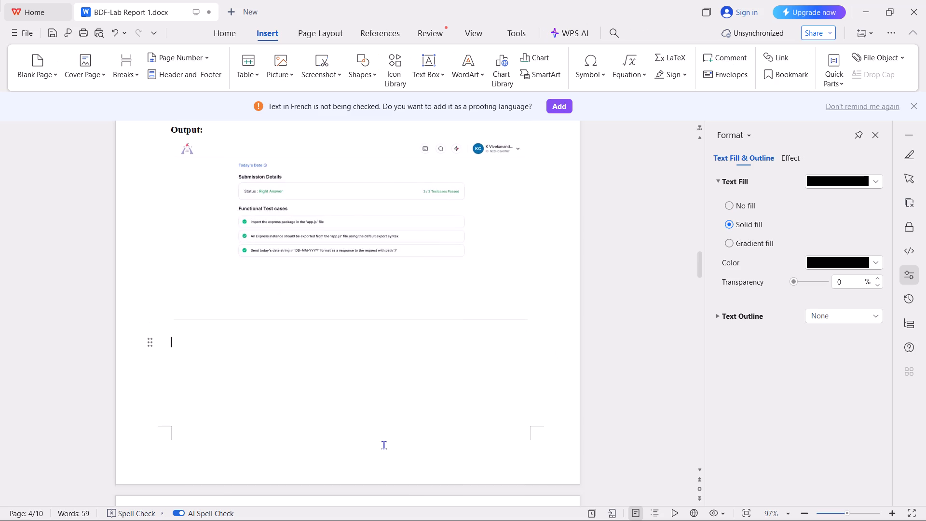
scroll(383, 445, "down", 3)
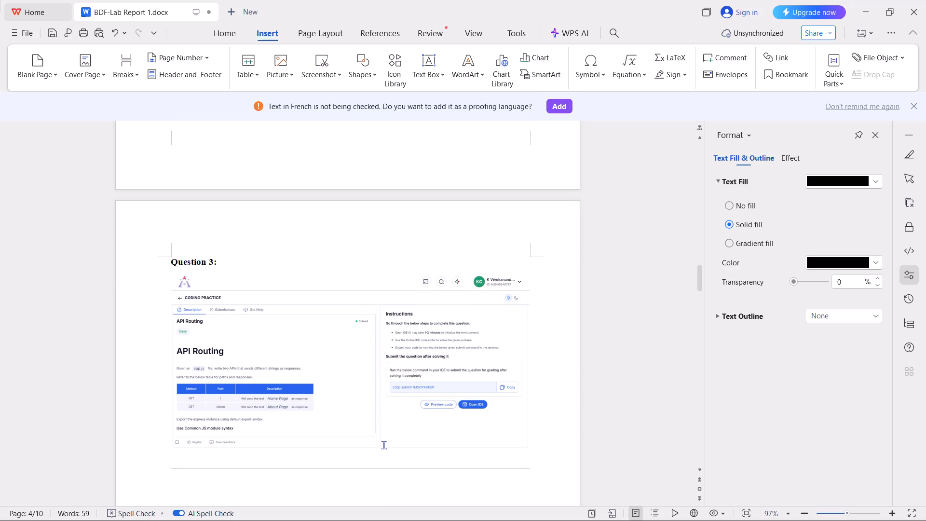
left_click(380, 383)
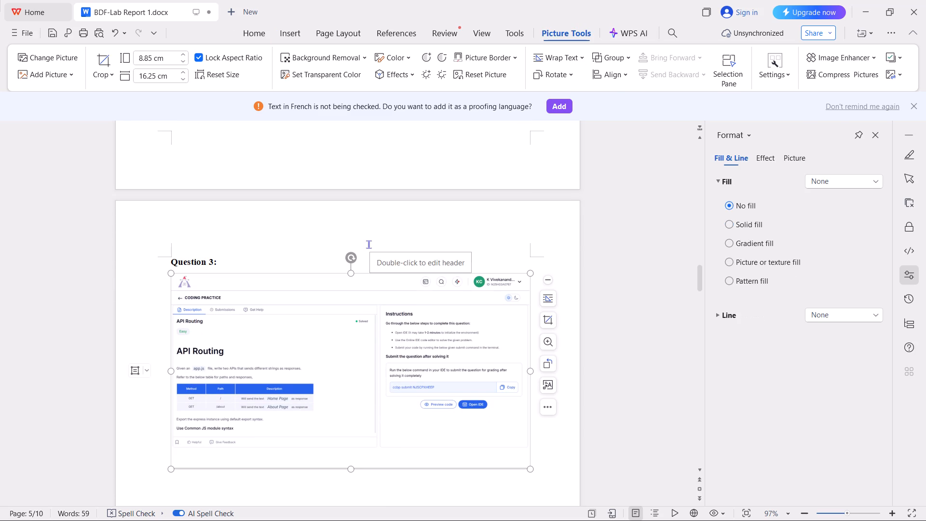
scroll(368, 244, "down", 5)
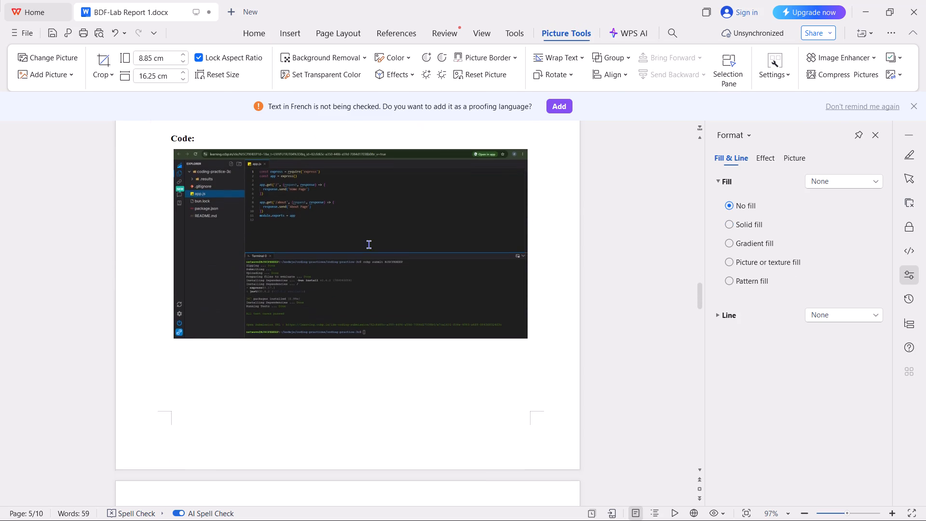
scroll(368, 244, "down", 3)
left_click(366, 322)
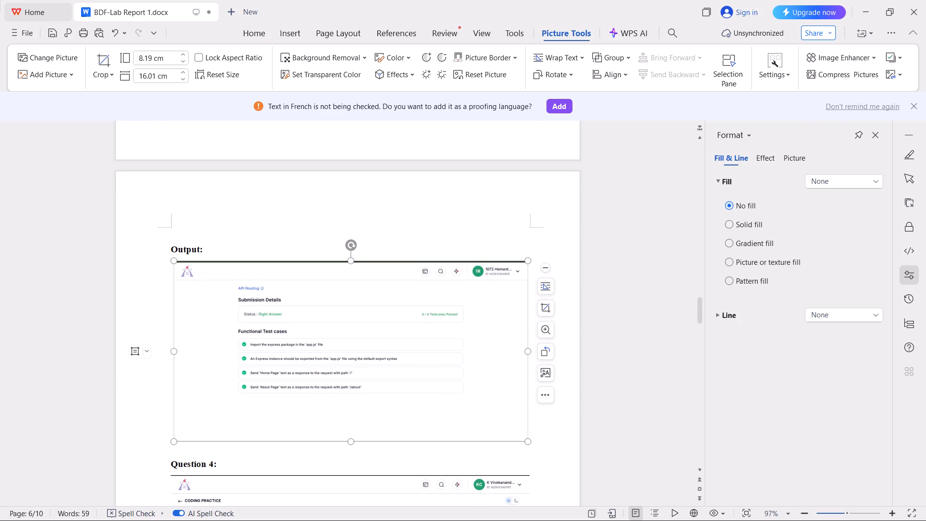
left_click(389, 260)
left_click(409, 297)
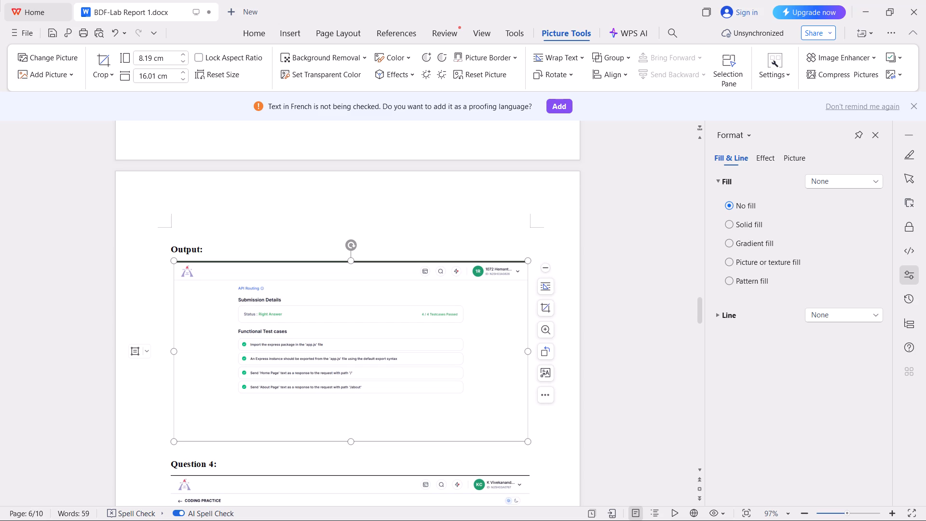
left_click(409, 297)
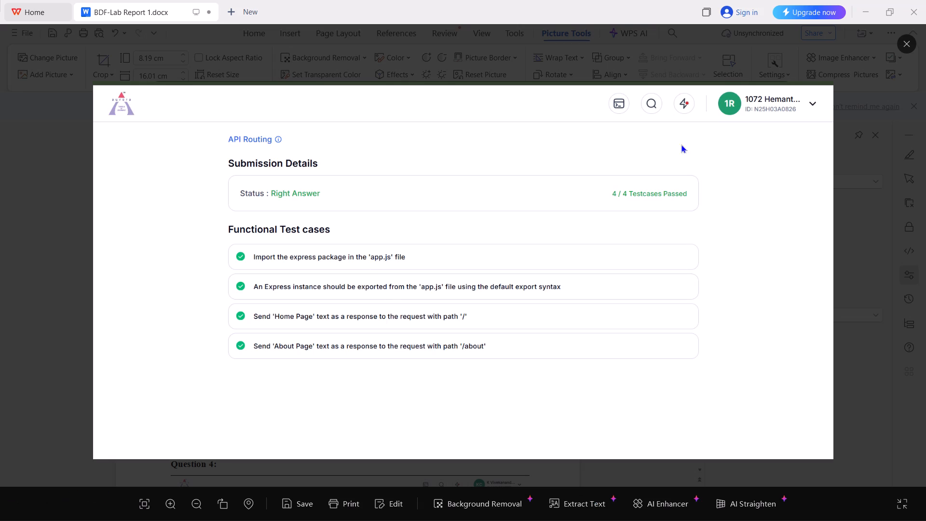
left_click(901, 41)
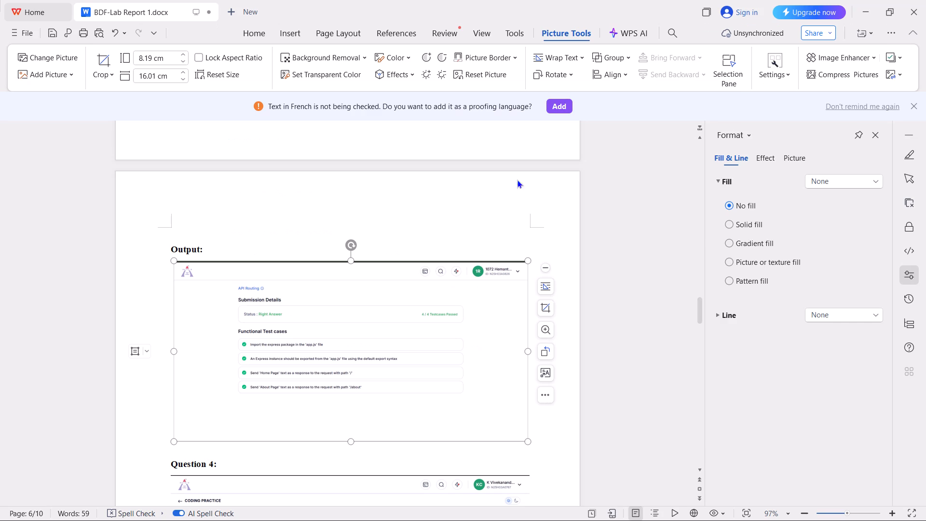
Draw a rectangle about 16.04 cm wide and 0.92 cm high over the header of the Question 3 output picture.
left_click(292, 33)
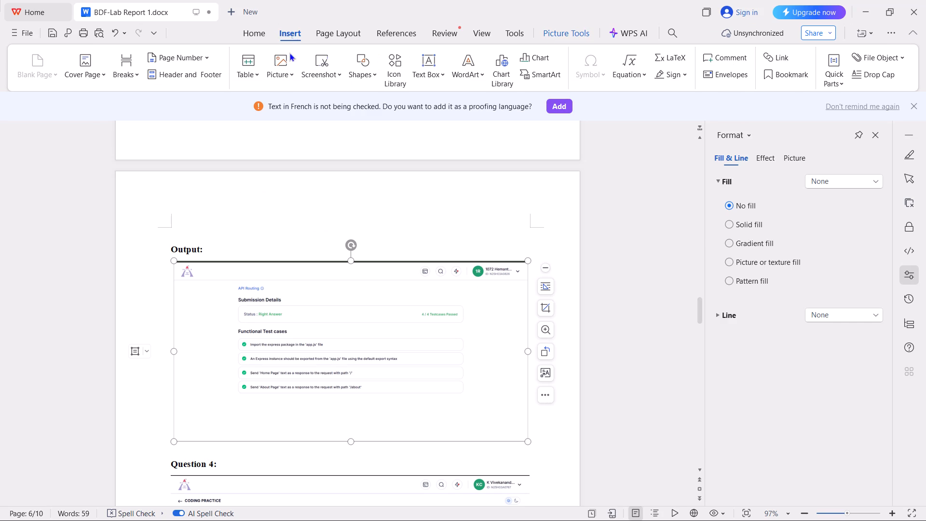
left_click(373, 68)
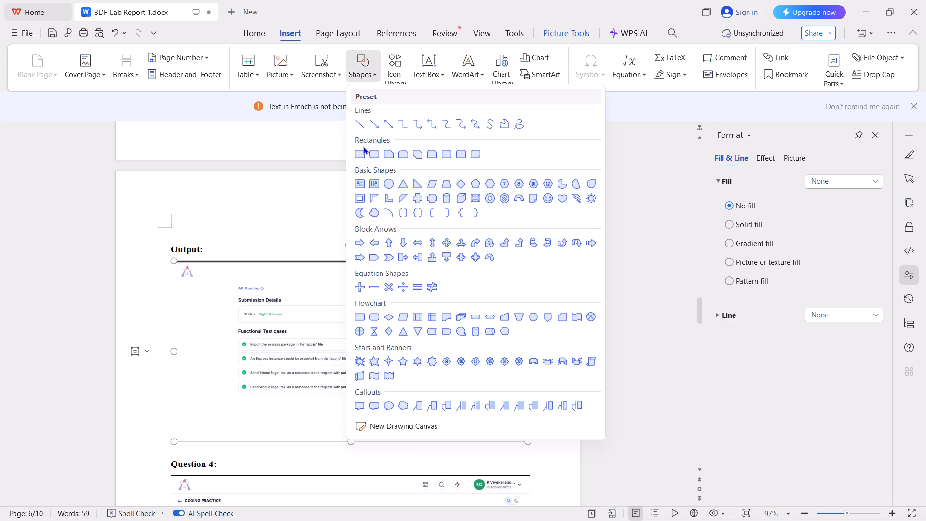
left_click(358, 160)
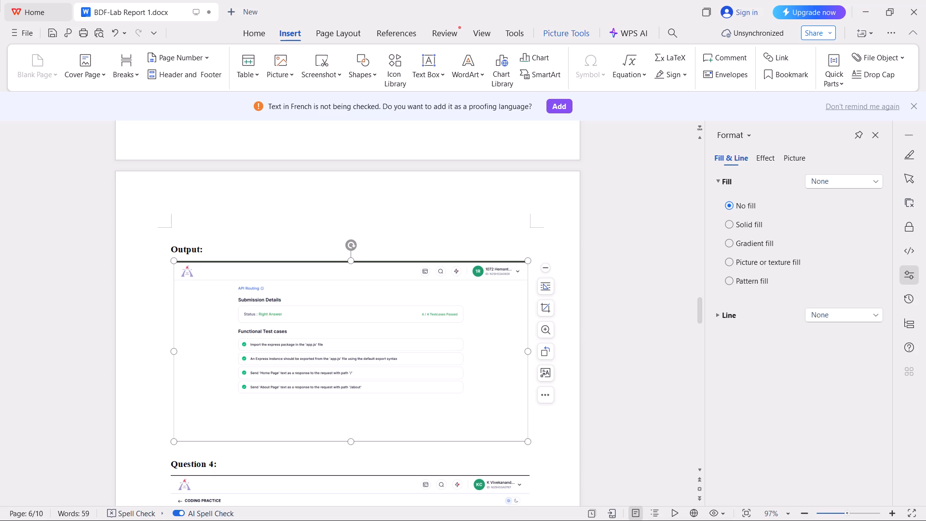
left_click_drag(174, 260, 536, 278)
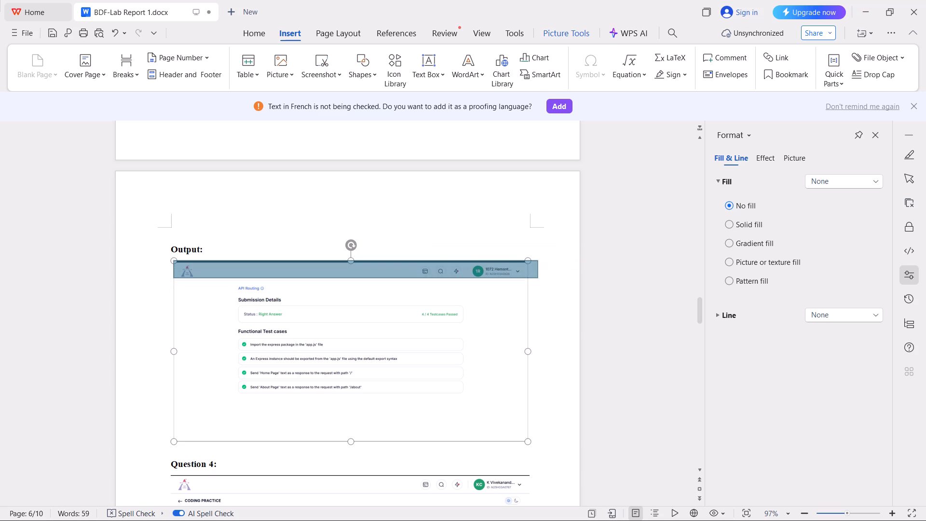
left_click_drag(536, 278, 528, 281)
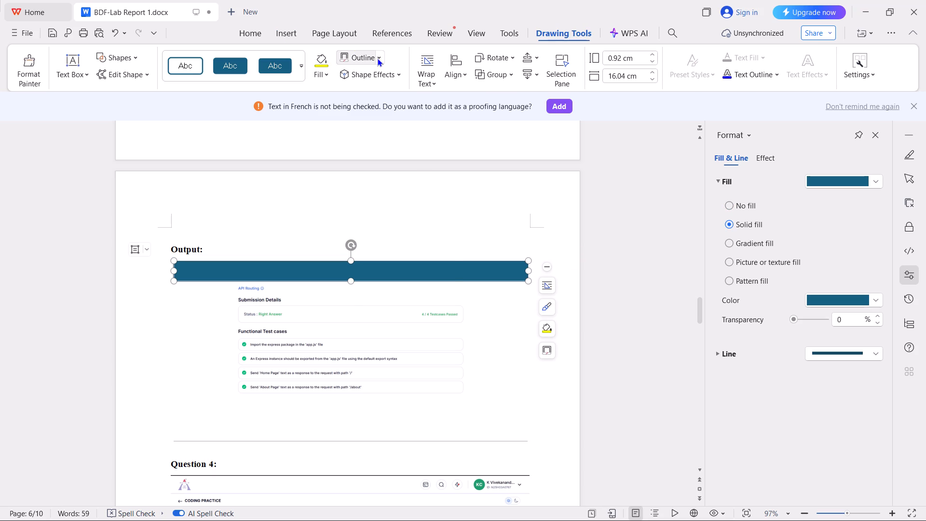
Remove the outline from the rectangle covering the Question 3 output header.
left_click(380, 58)
left_click(374, 72)
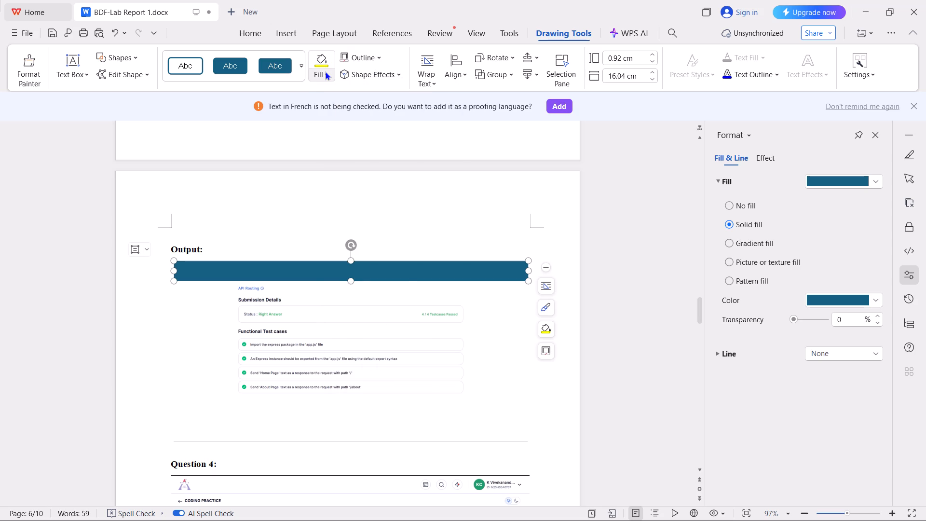
Fill the Question 3 output header rectangle with the picture Bannar.png from the BDE folder.
left_click(325, 71)
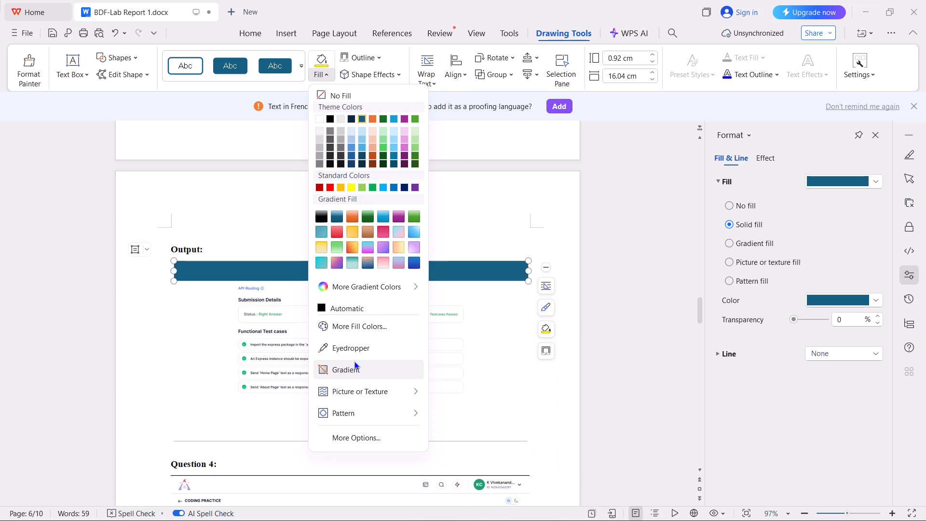
left_click(368, 388)
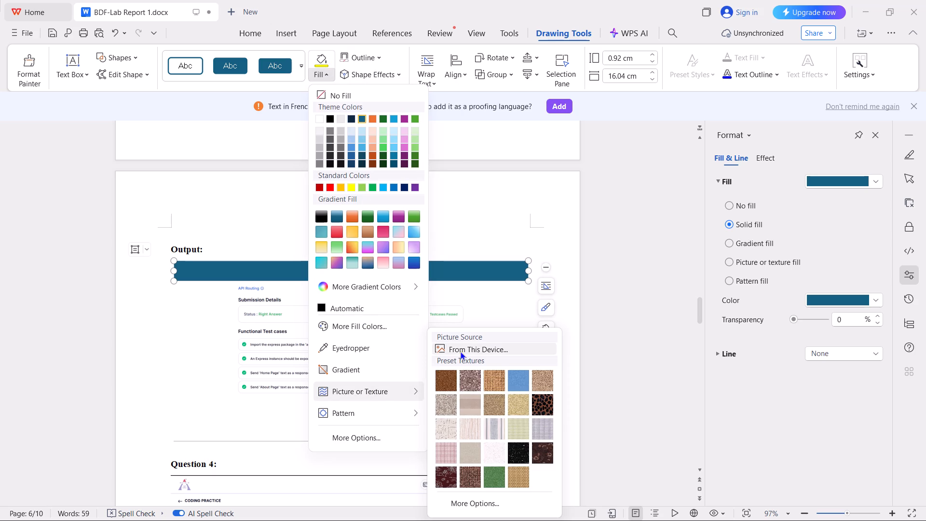
left_click(460, 351)
left_click(360, 184)
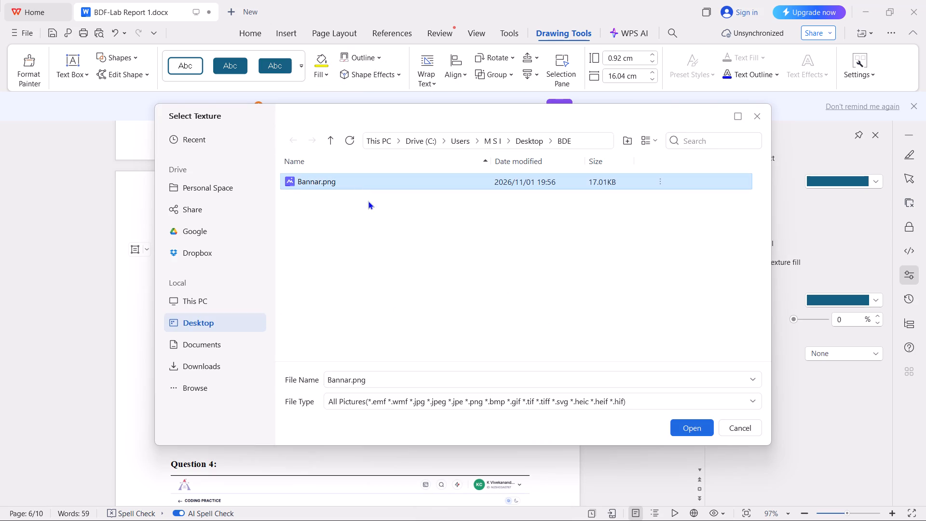
left_click(698, 424)
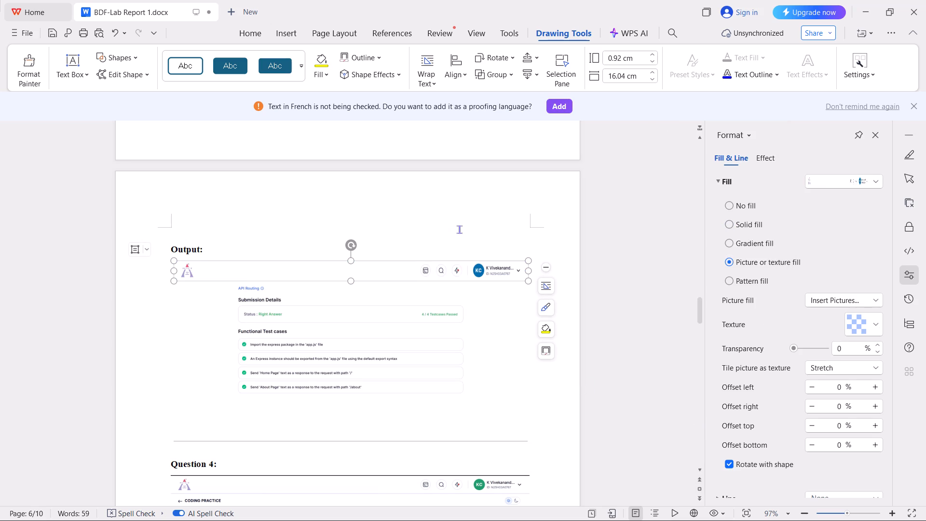
Reduce the Question 3 output banner's height to about 0.86 cm from its lower edge and deselect it.
left_click_drag(351, 261, 351, 264)
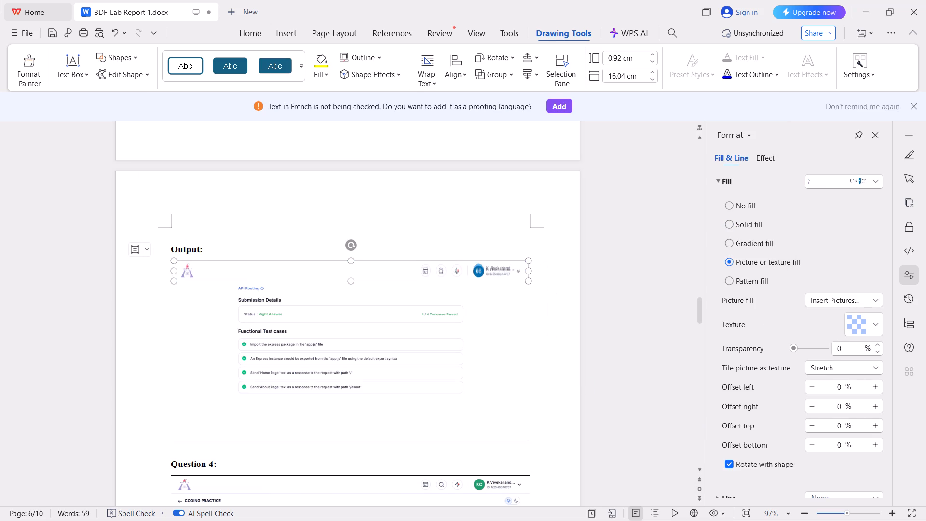
left_click_drag(351, 264, 351, 266)
left_click_drag(351, 266, 351, 262)
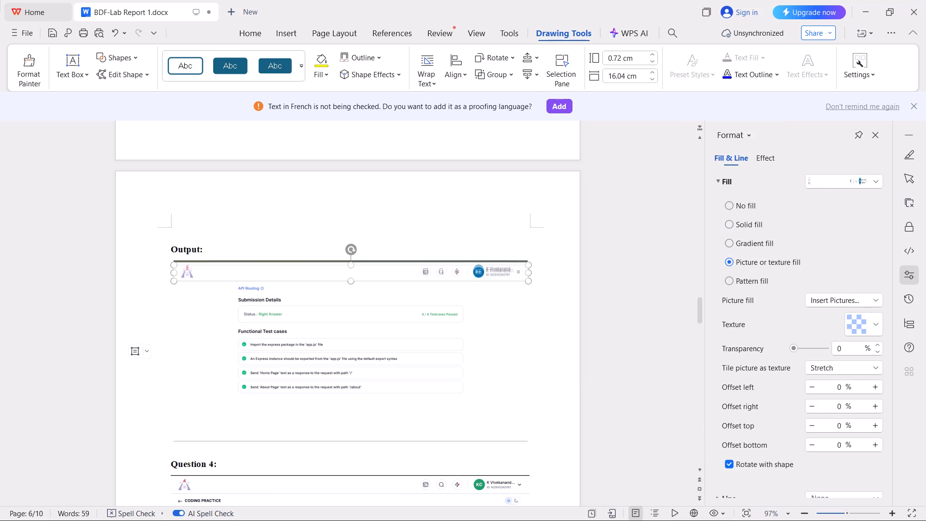
left_click_drag(351, 262, 351, 261)
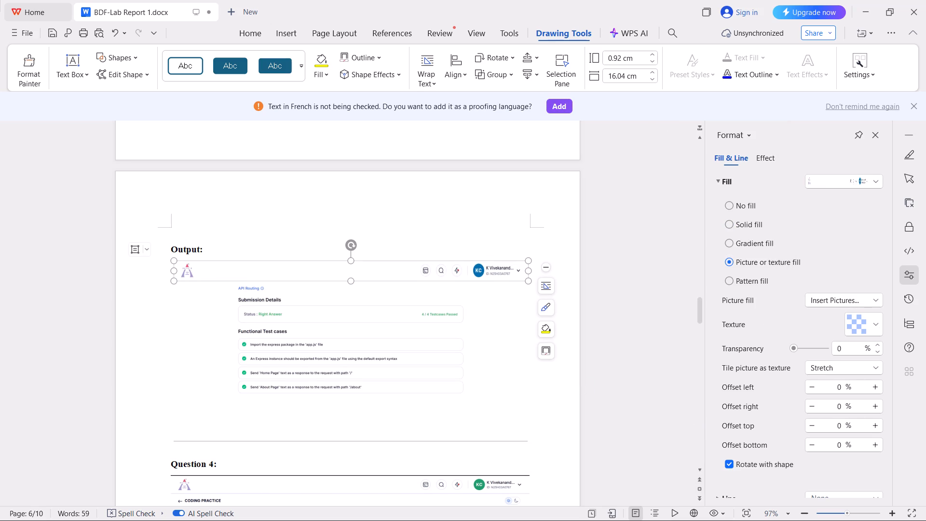
left_click(351, 282)
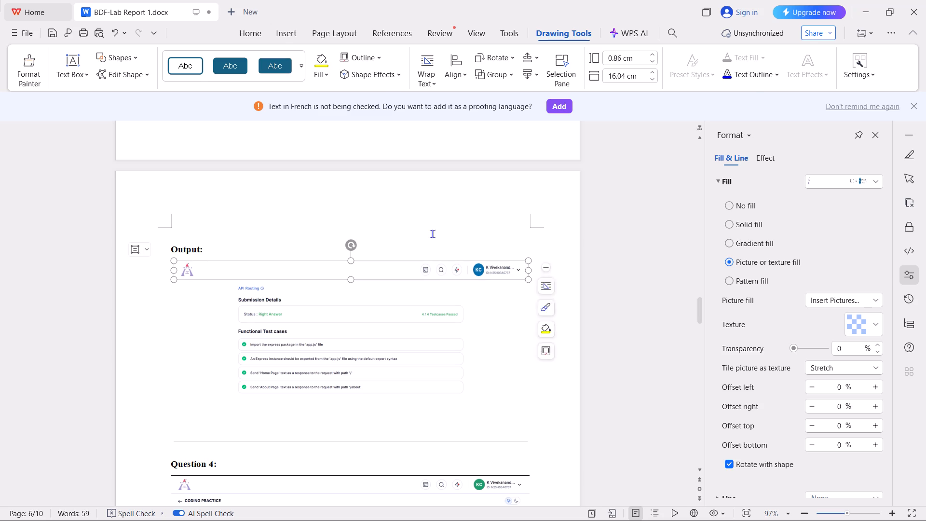
left_click(432, 233)
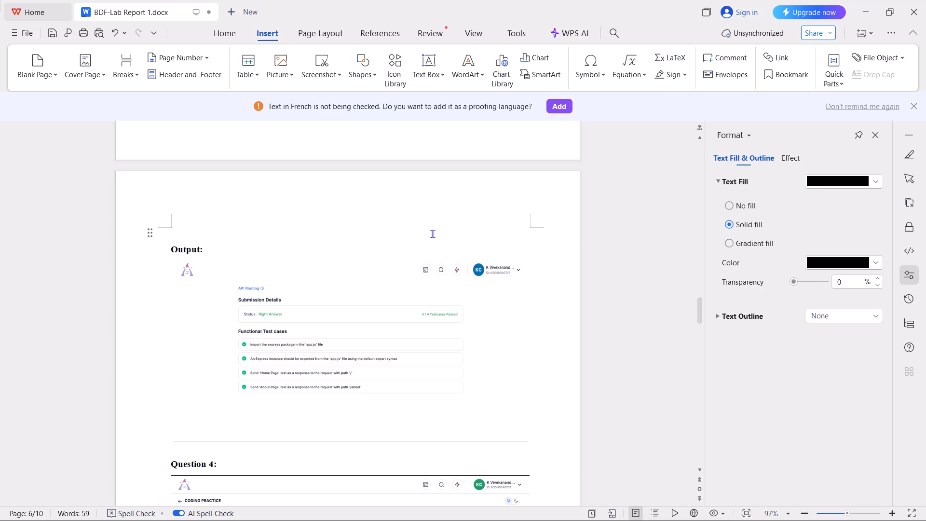
Draw a rectangle about 16.02 cm wide and 0.72 cm high over the header of the Question 4 output picture.
scroll(432, 233, "down", 1)
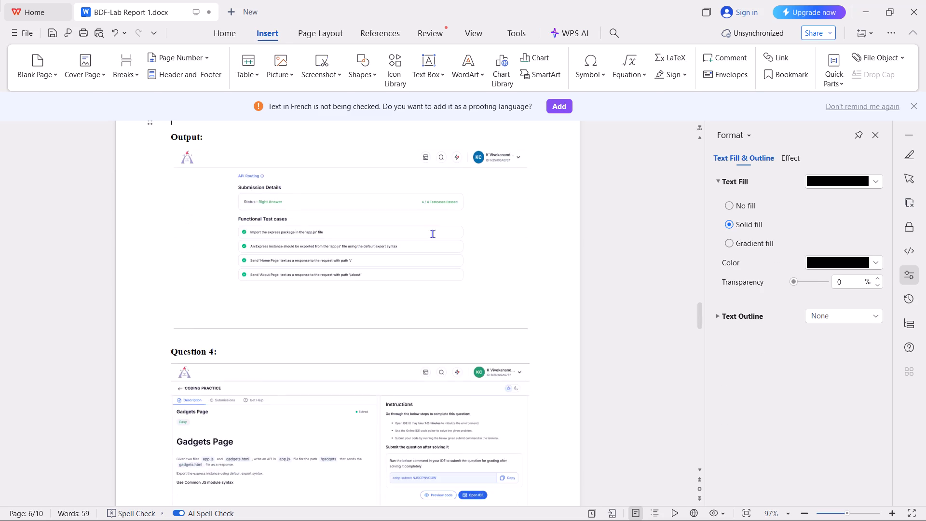
scroll(432, 233, "down", 7)
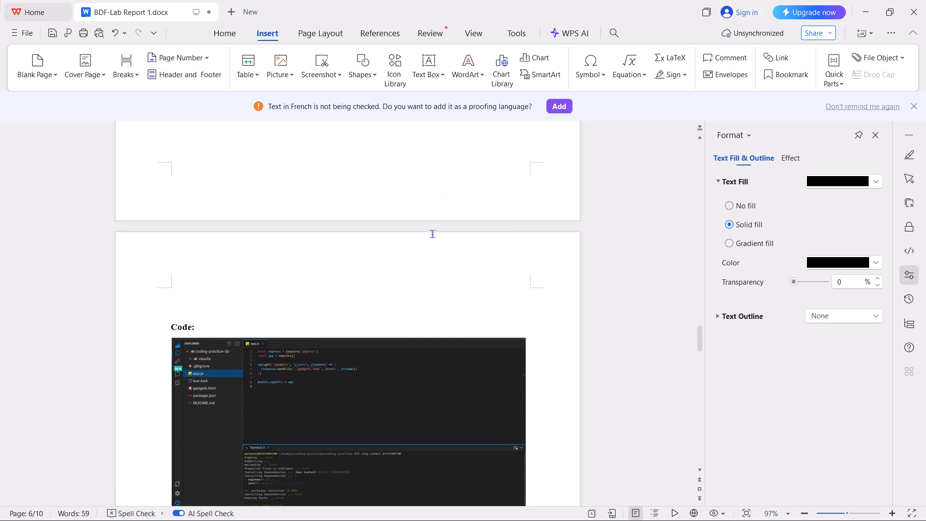
scroll(432, 233, "down", 6)
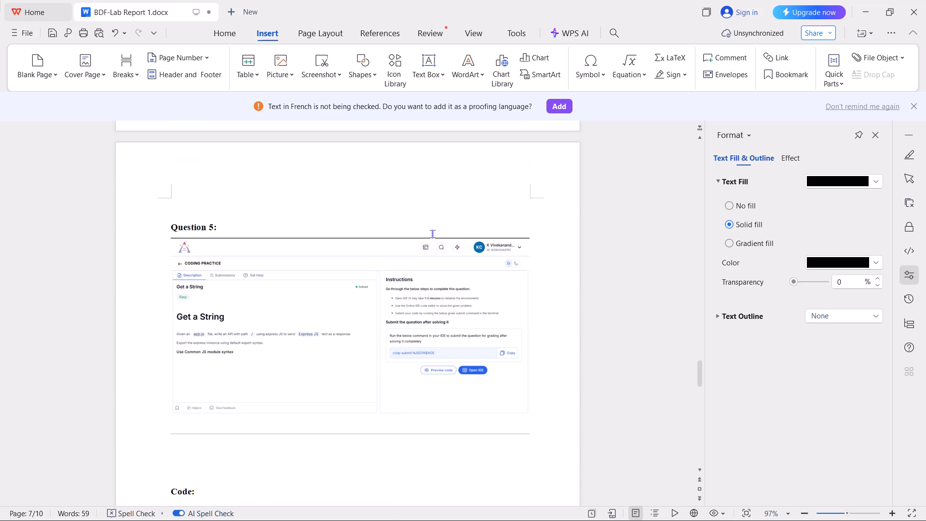
scroll(432, 233, "down", 1)
scroll(432, 233, "up", 5)
left_click(347, 261)
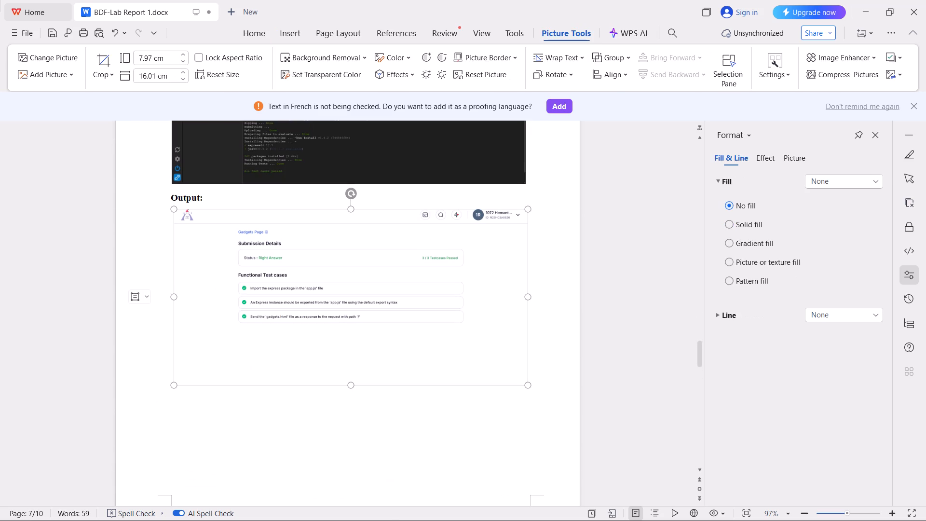
left_click(286, 25)
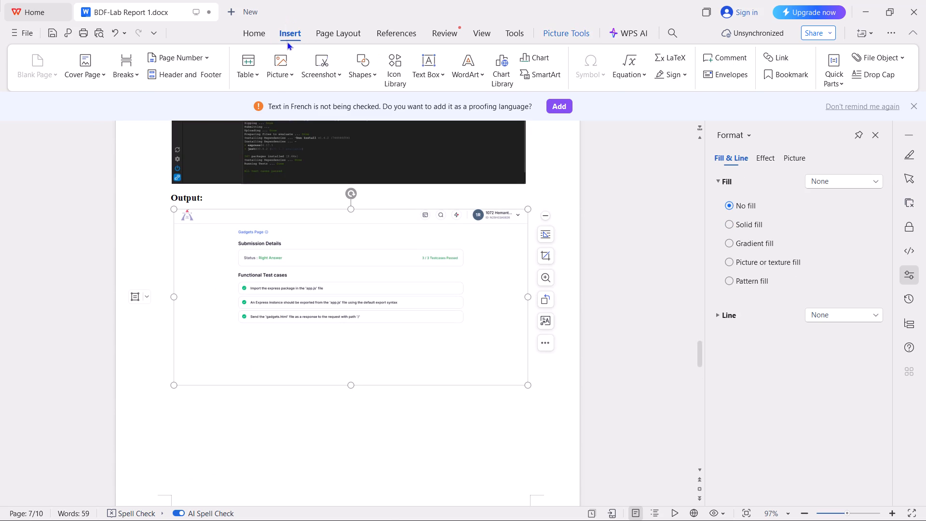
left_click(251, 33)
left_click(288, 33)
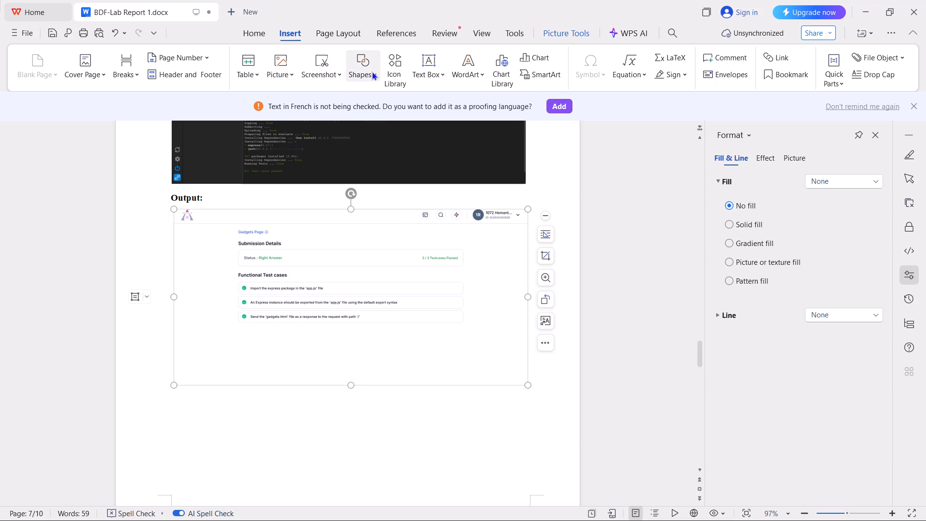
left_click(372, 71)
left_click(355, 155)
left_click_drag(174, 208, 523, 224)
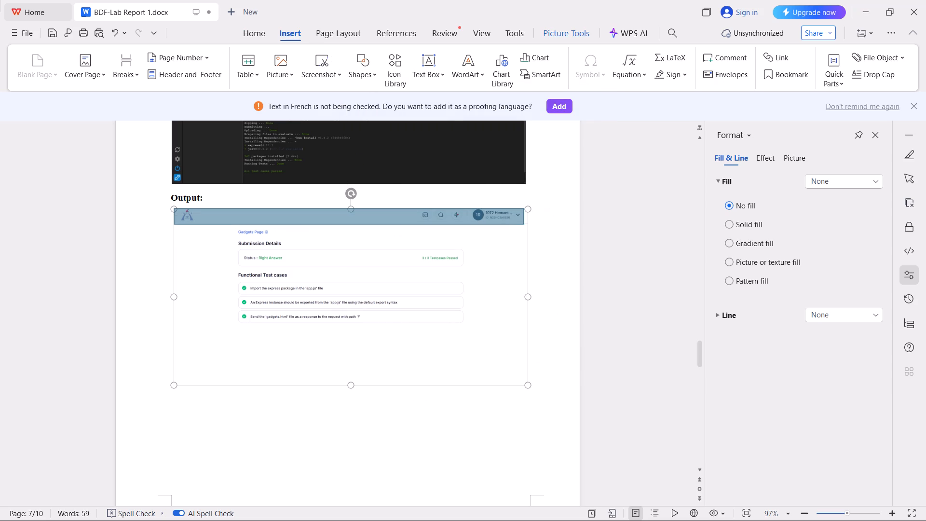
left_click_drag(523, 224, 528, 224)
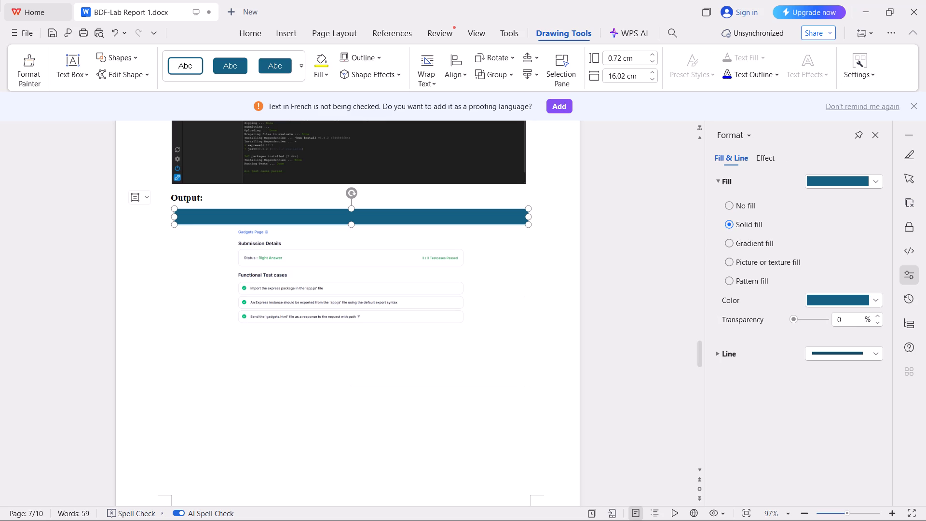
Remove the outline from the rectangle covering the Question 4 output header.
left_click(363, 57)
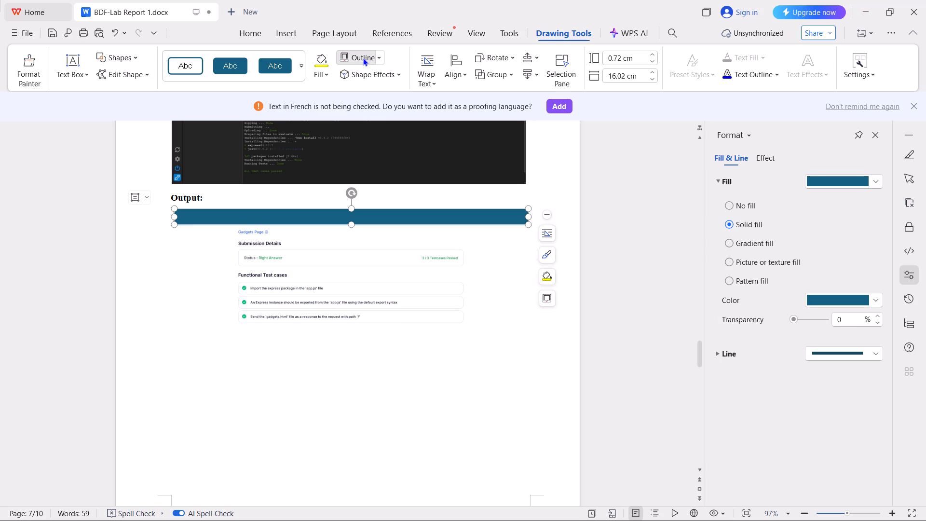
left_click(383, 59)
left_click(371, 78)
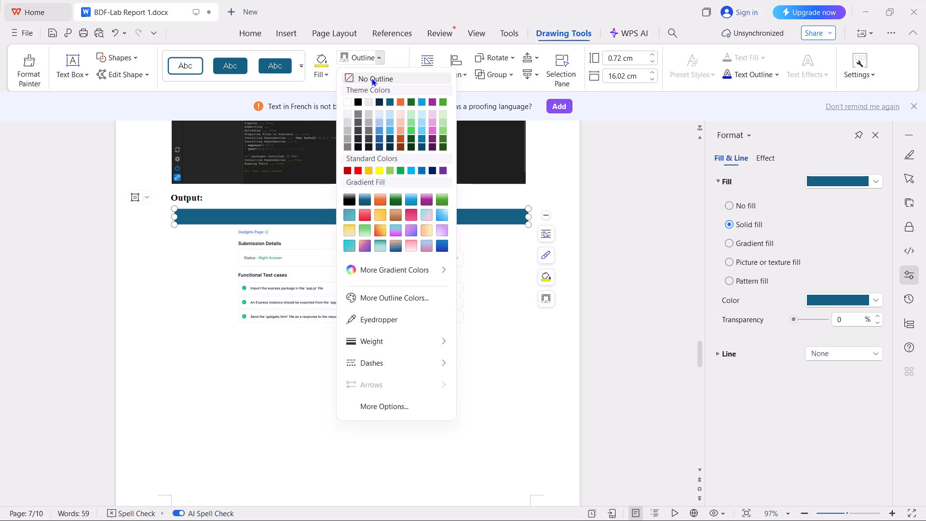
Fill the Question 4 output header rectangle with the picture Bannar.png from the BDE folder and deselect it.
left_click(326, 73)
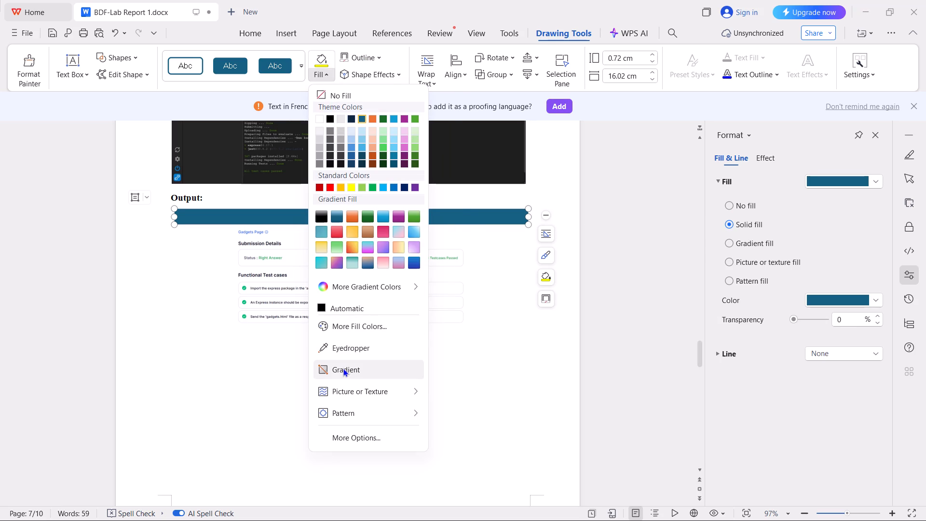
left_click(342, 384)
left_click(467, 348)
left_click(369, 178)
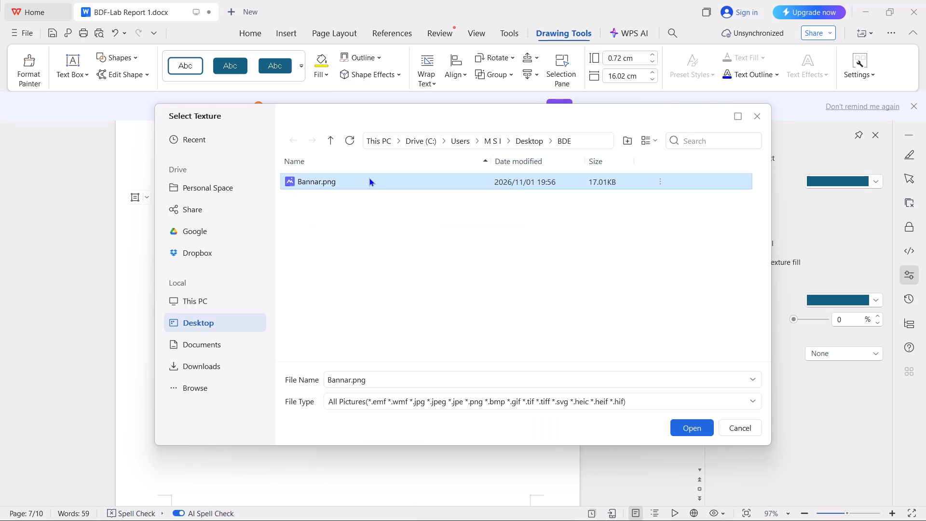
left_click(683, 419)
left_click(684, 423)
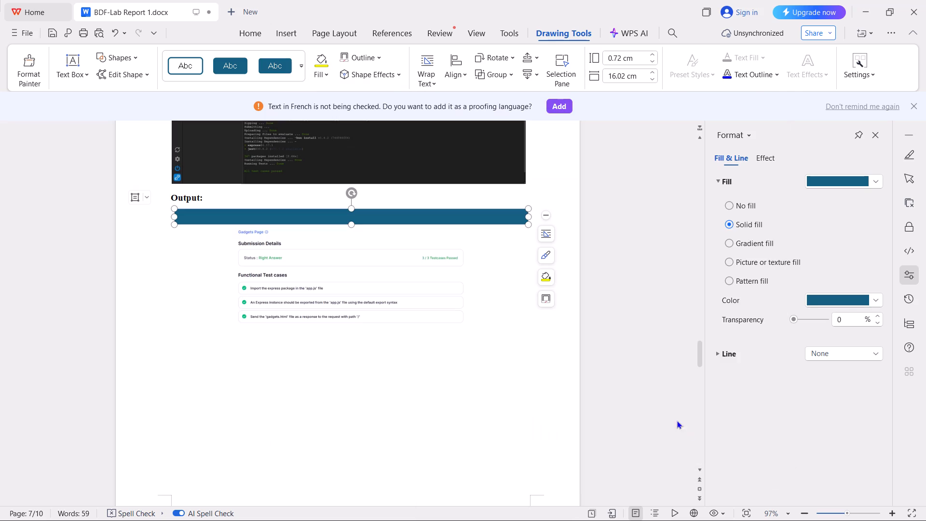
left_click(547, 202)
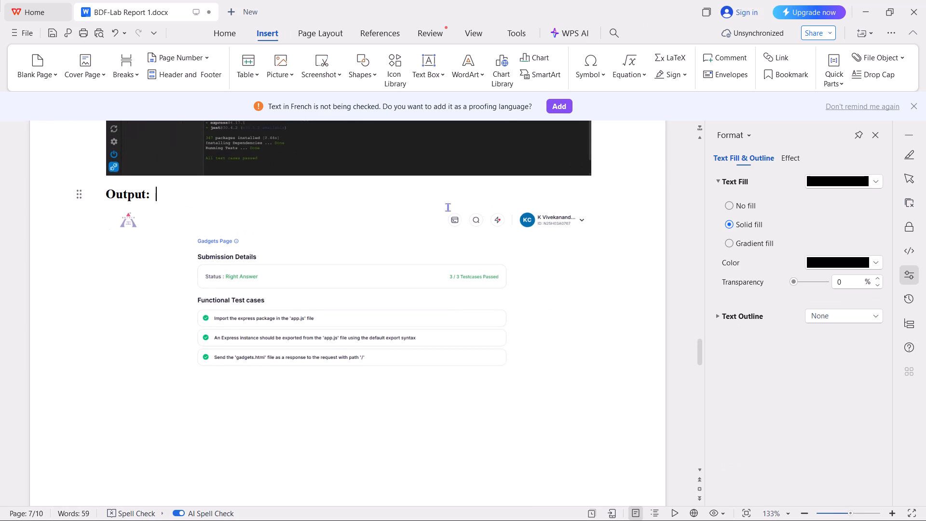
Draw a rectangle about 16.03 cm wide and 0.73 cm high over the header of the Question 5 output picture.
scroll(448, 207, "down", 9)
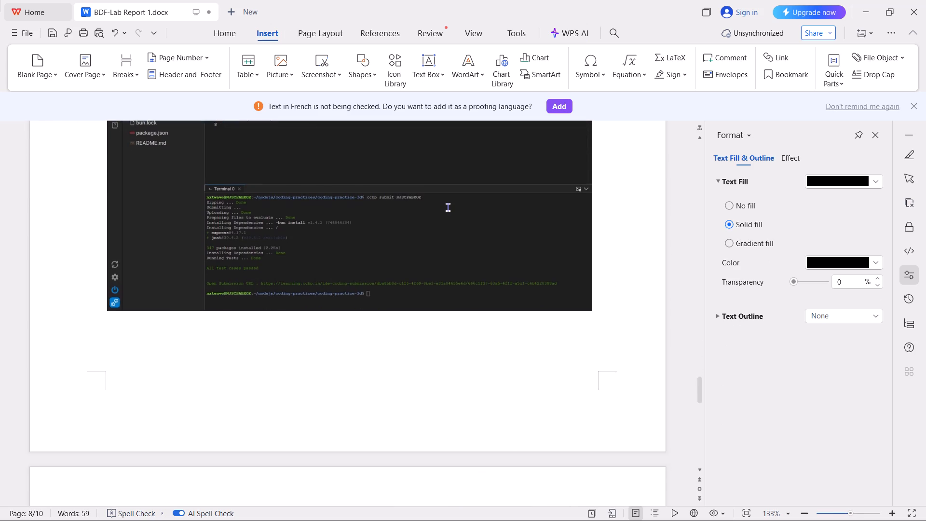
scroll(448, 207, "down", 5)
left_click(335, 203)
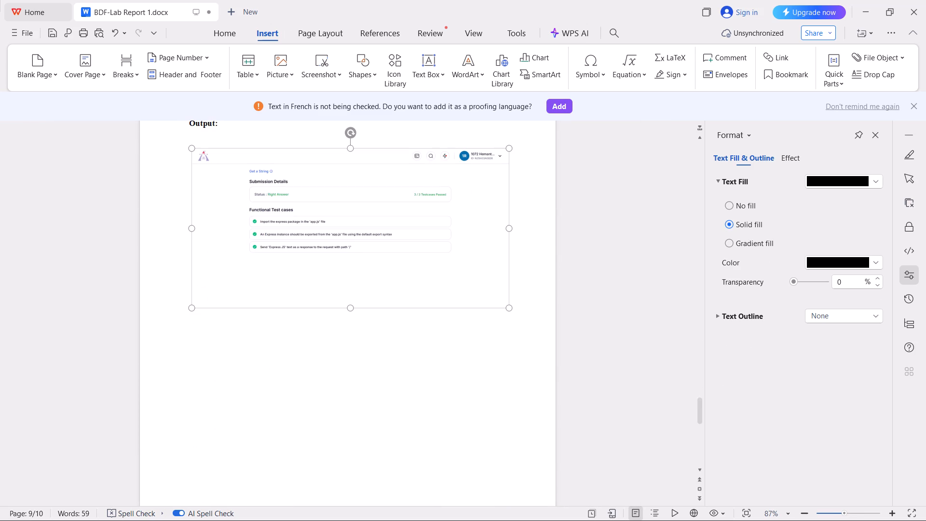
left_click(291, 33)
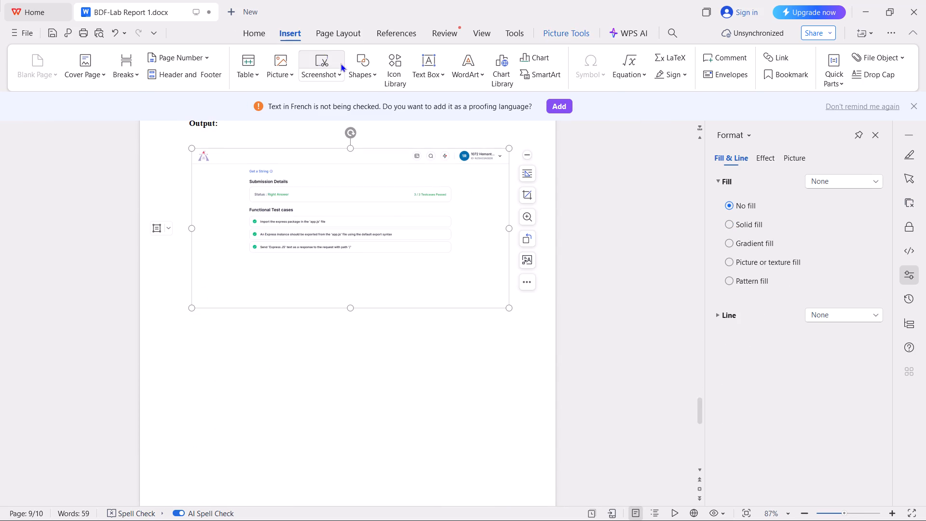
left_click(369, 67)
left_click(360, 153)
left_click_drag(191, 149, 507, 161)
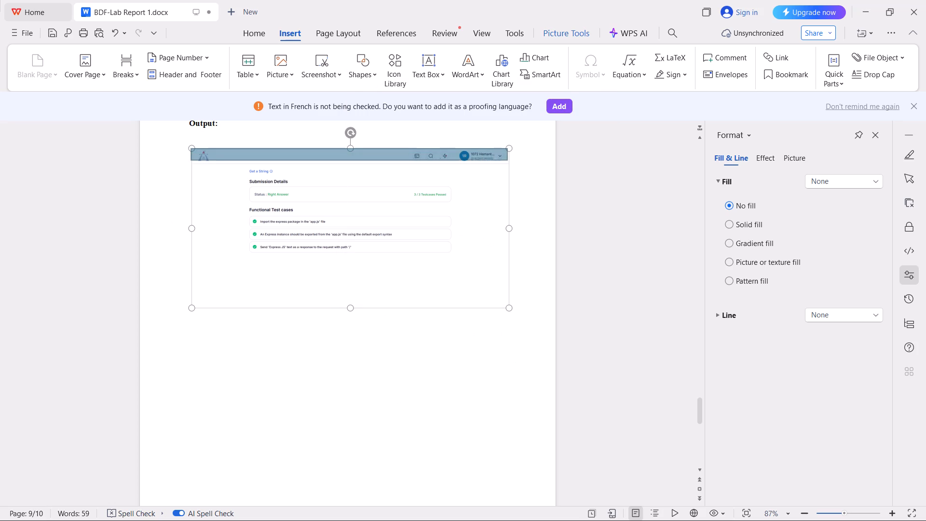
left_click_drag(507, 161, 509, 163)
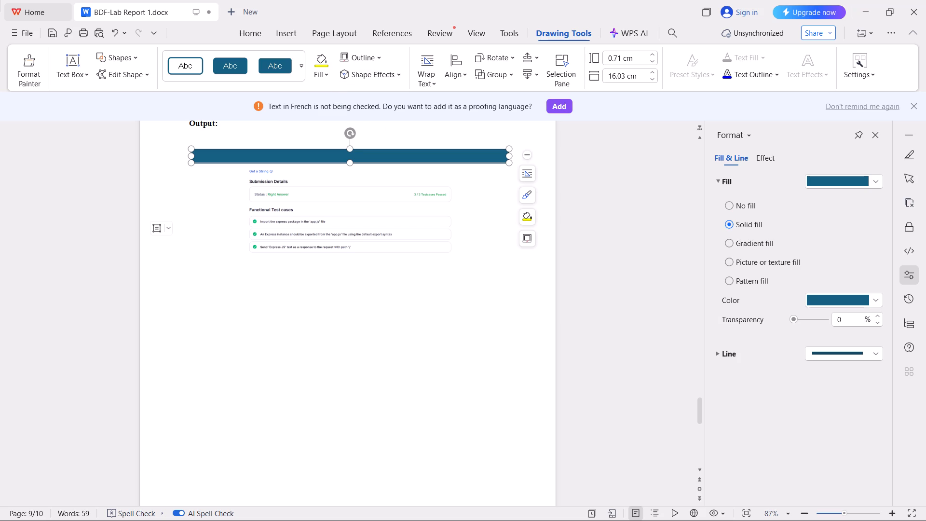
left_click(351, 163)
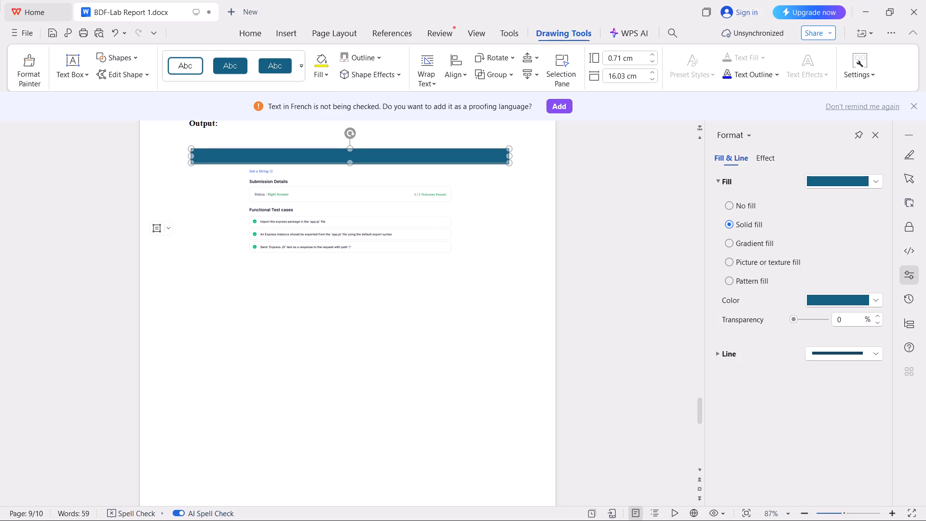
Remove the outline from the rectangle covering the Question 5 output header.
left_click(368, 63)
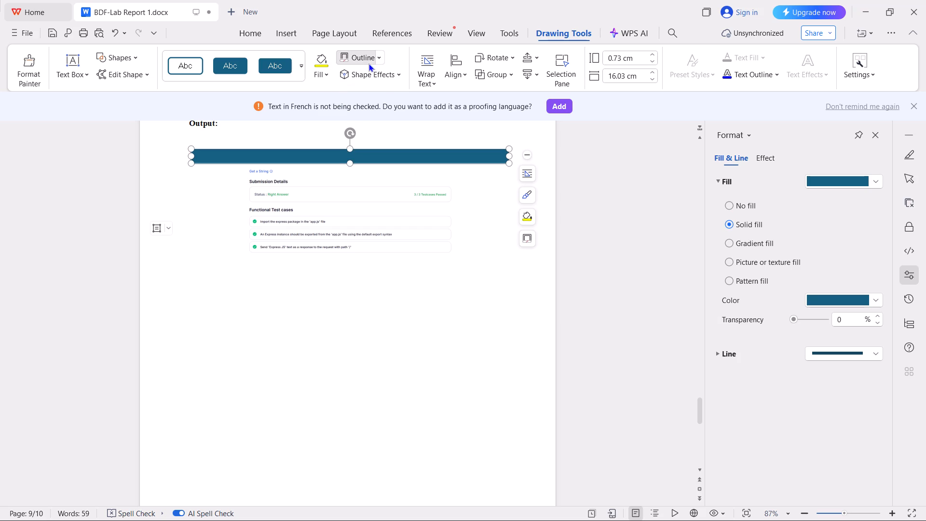
left_click(376, 59)
left_click(358, 82)
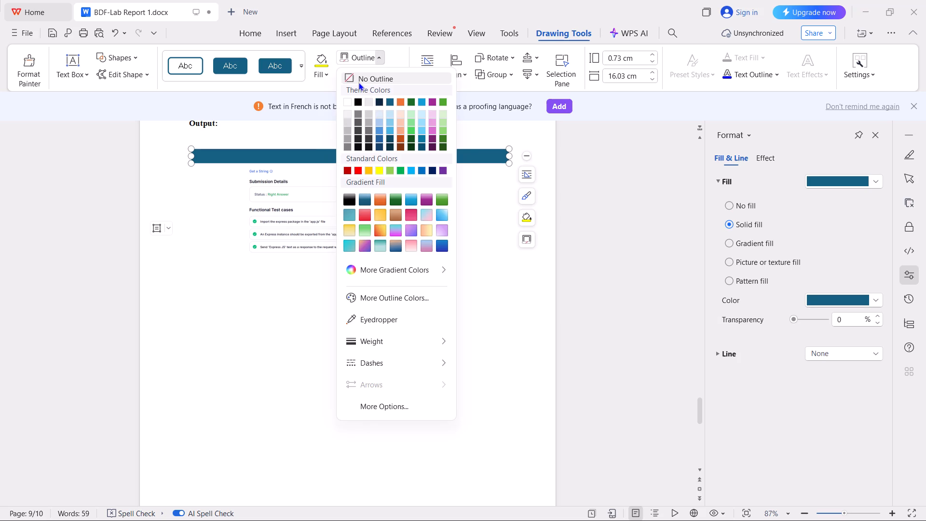
left_click(379, 59)
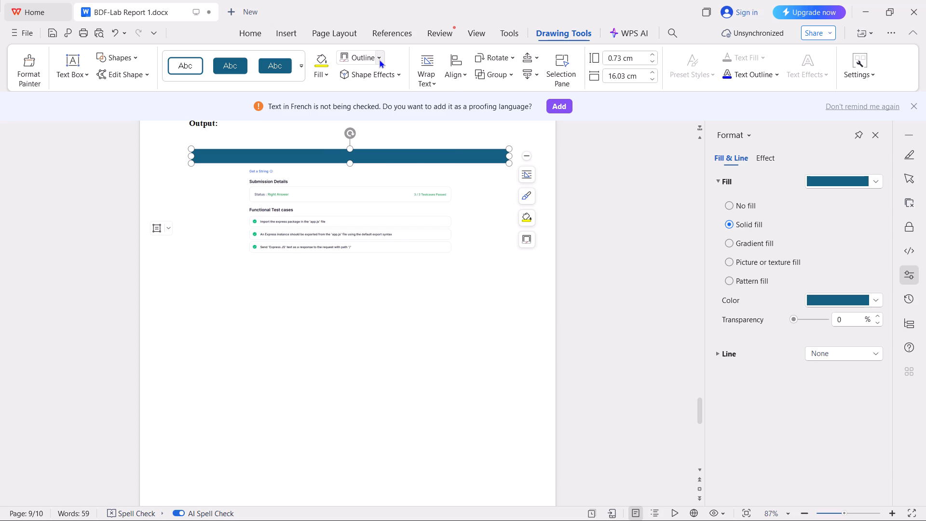
Fill the Question 5 output header rectangle with the picture Bannar.png from the BDE folder and deselect it.
left_click(324, 72)
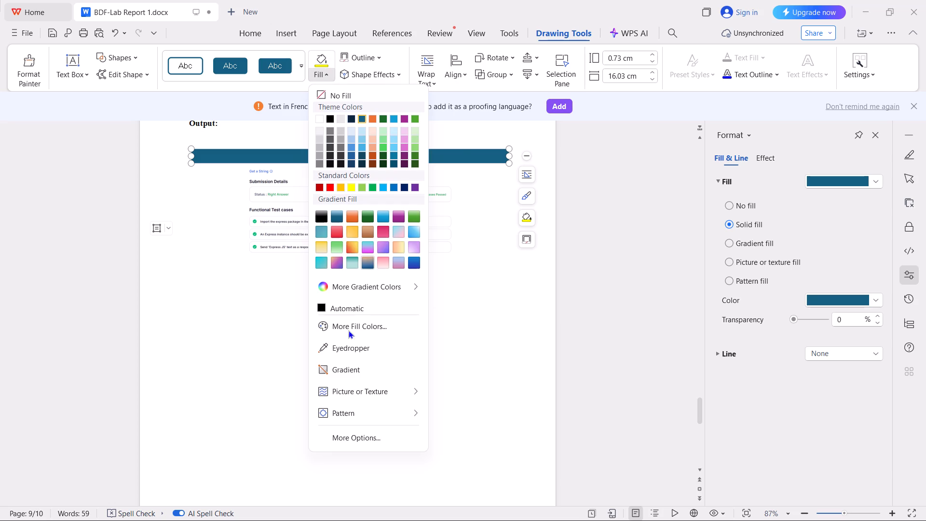
left_click(354, 387)
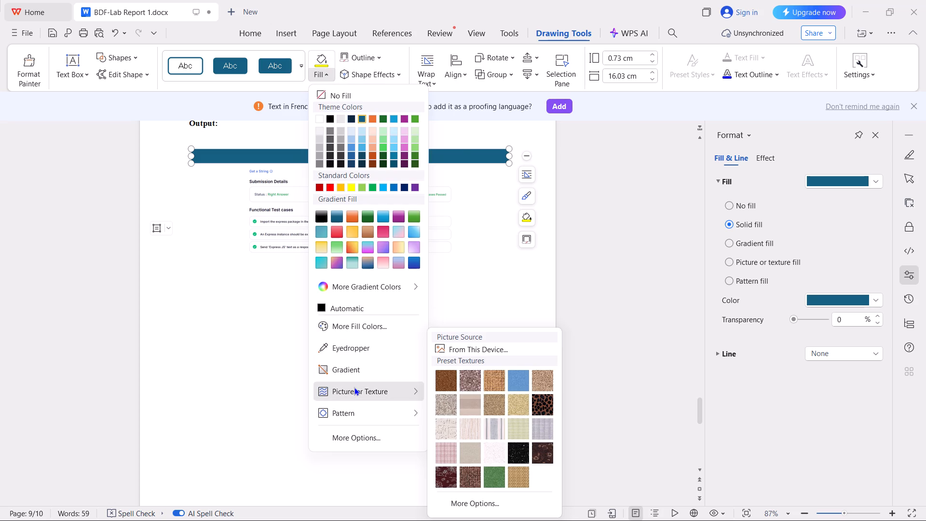
left_click(438, 352)
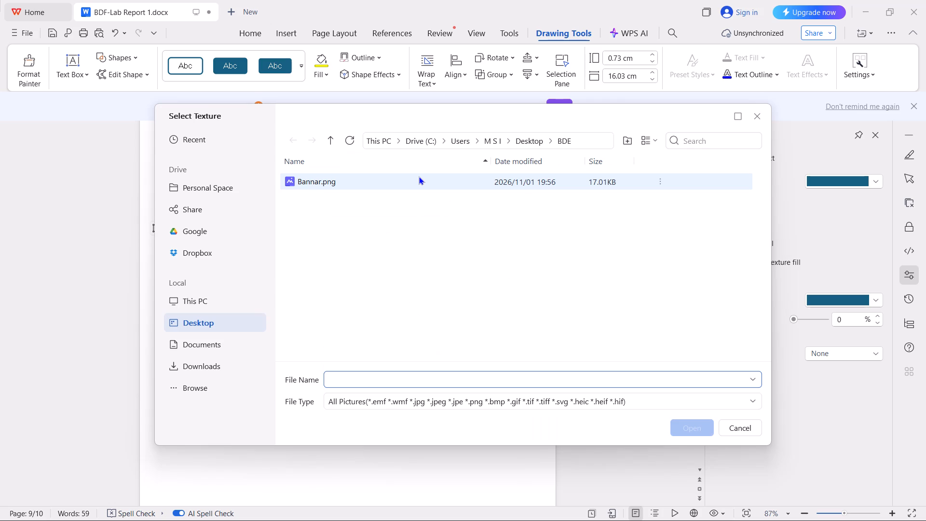
left_click(385, 176)
left_click(692, 432)
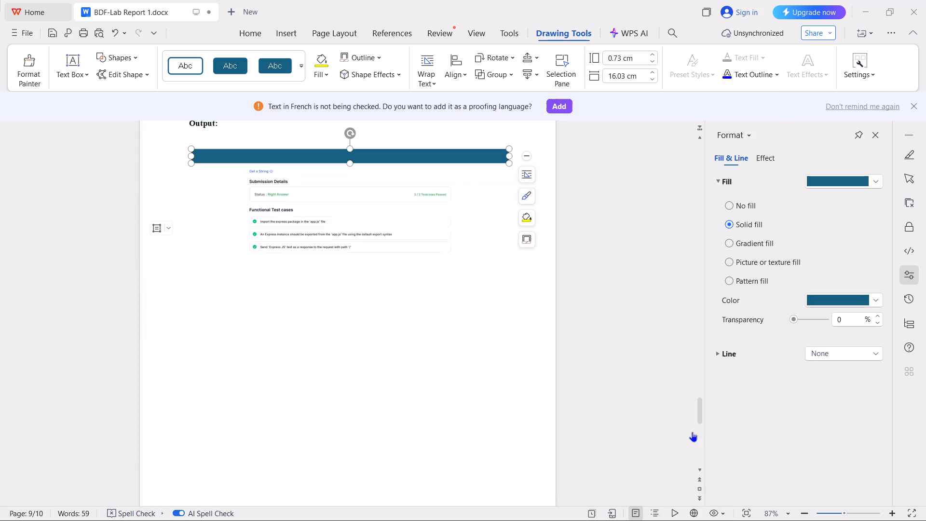
left_click(496, 350)
Check the Question 5 output banner up close and review the layout of the report's pages through to the end.
scroll(496, 350, "up", 3)
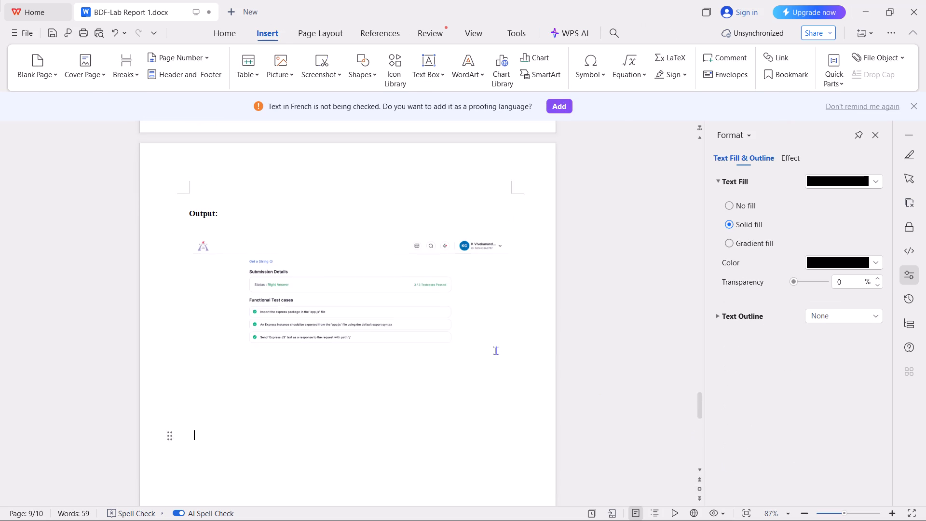
scroll(496, 350, "up", 1)
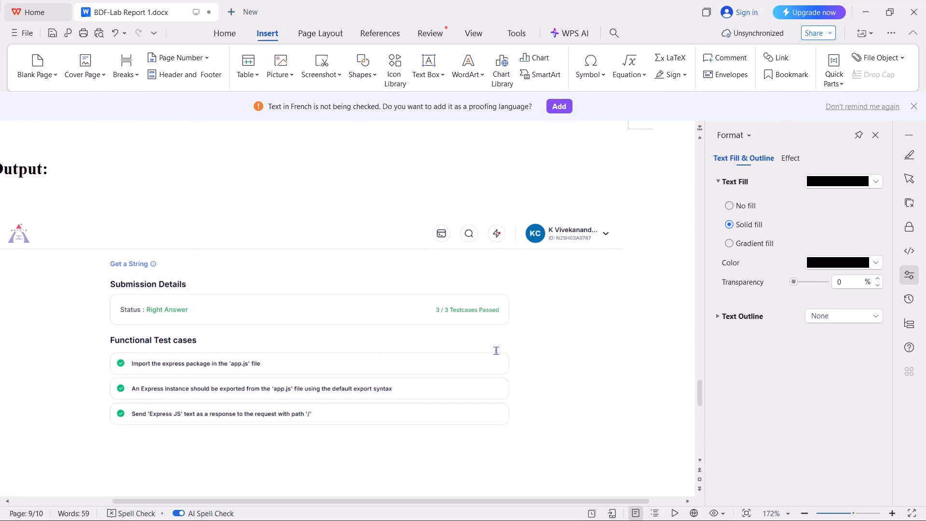
scroll(496, 350, "right", 1)
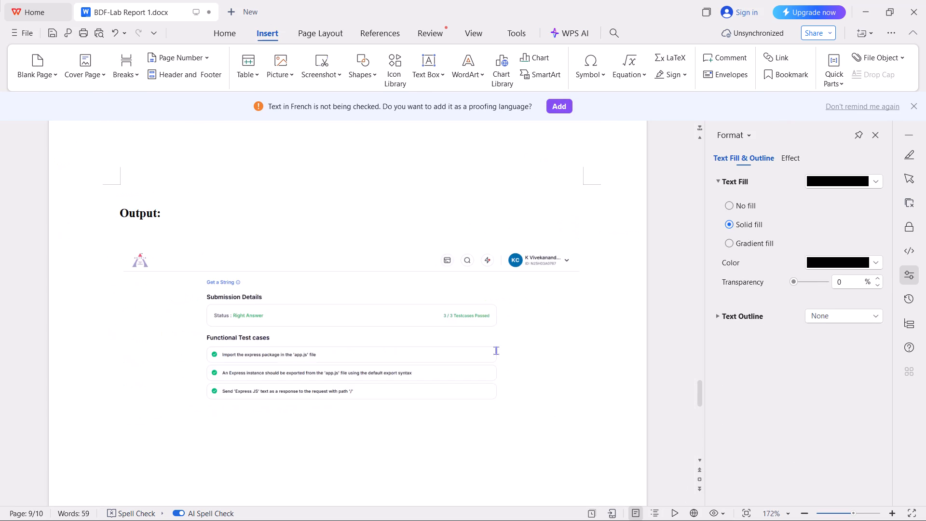
scroll(496, 350, "down", 5)
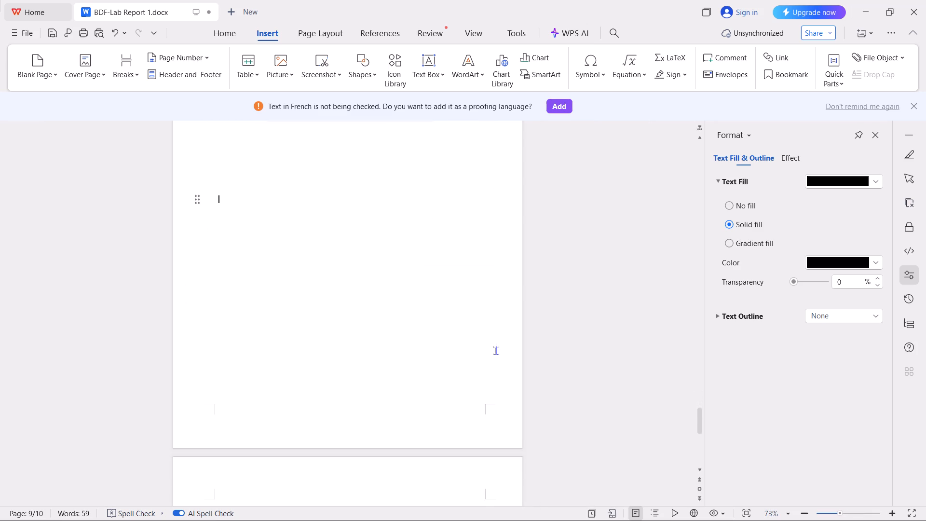
scroll(496, 350, "down", 2)
scroll(496, 350, "up", 4)
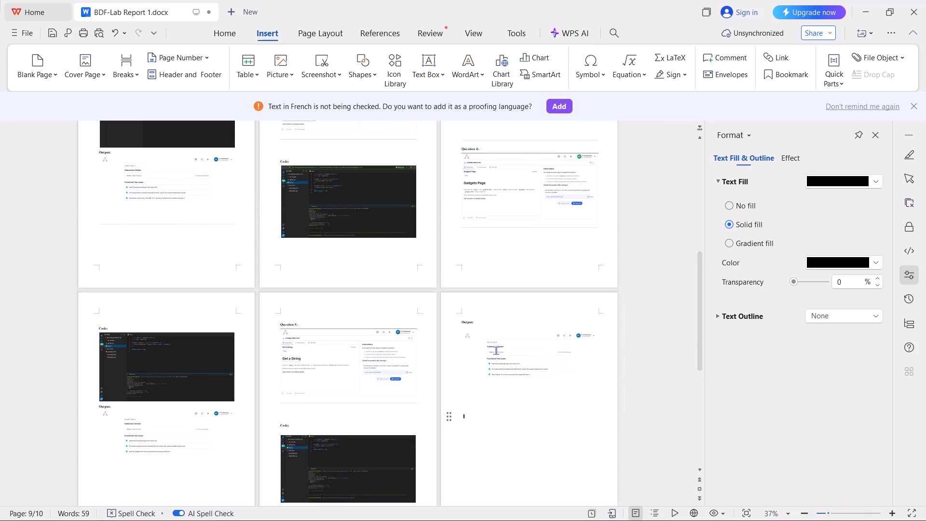
scroll(496, 350, "up", 11)
scroll(496, 350, "down", 11)
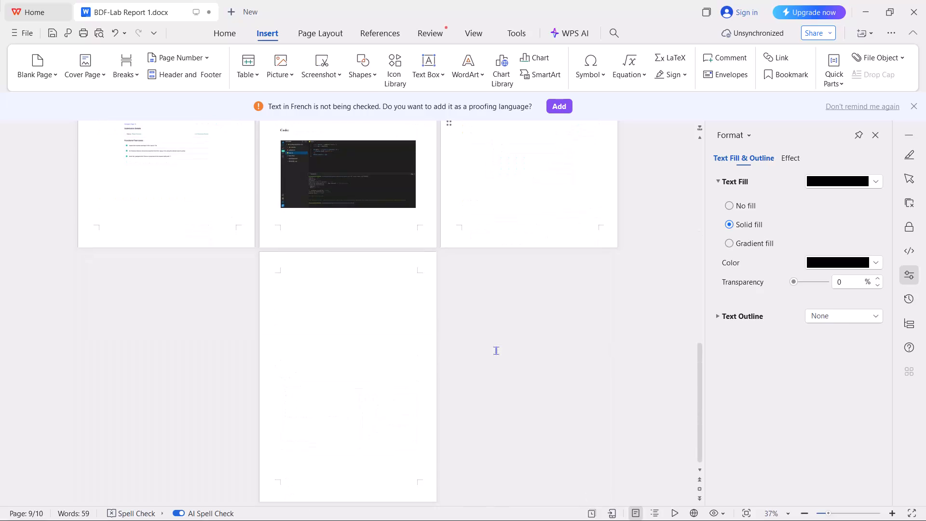
Delete the empty paragraphs running from the bottom of page 9 onto the top of the blank page 10.
left_click(391, 347)
left_click_drag(407, 430, 271, 390)
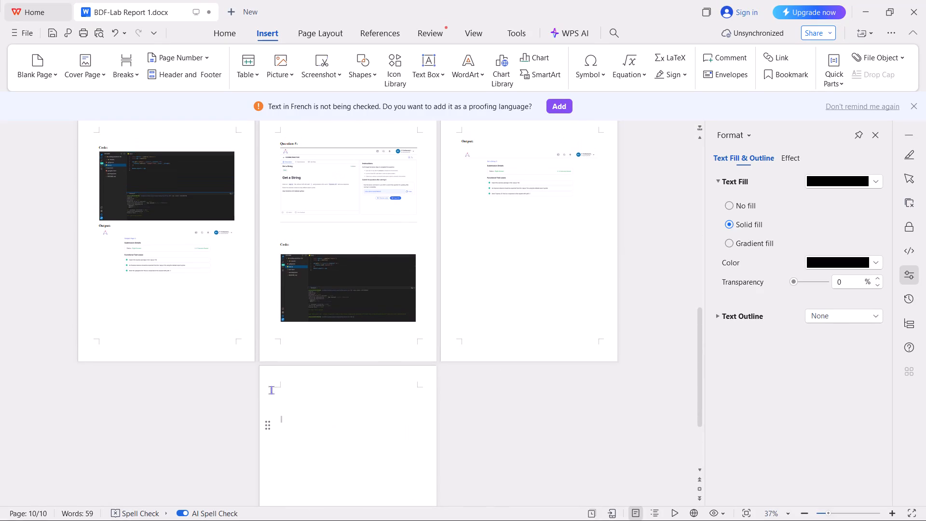
left_click_drag(271, 390, 271, 368)
key("BackSpace")
key("BackSpace")
key("BackSpace")
key("BackSpace")
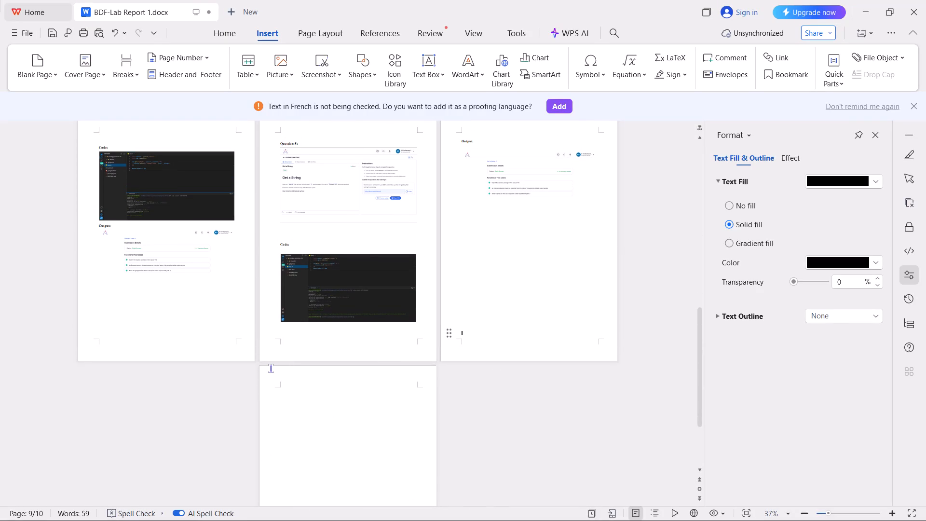
key("BackSpace")
Select and delete the remaining empty paragraphs on the blank page 10.
scroll(271, 368, "down", 2)
left_click_drag(319, 443, 250, 306)
left_click(318, 421)
scroll(318, 421, "down", 1)
left_click_drag(327, 488, 247, 373)
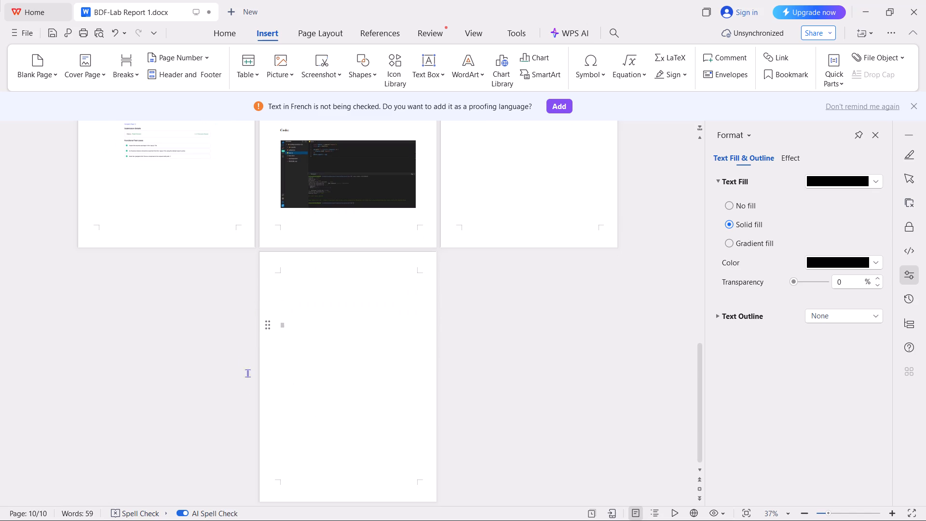
left_click_drag(247, 373, 245, 273)
key("BackSpace")
key("BackSpace")
key("BackSpace")
Delete the last empty paragraph on page 10 to remove the blank final page.
left_click_drag(363, 422, 234, 228)
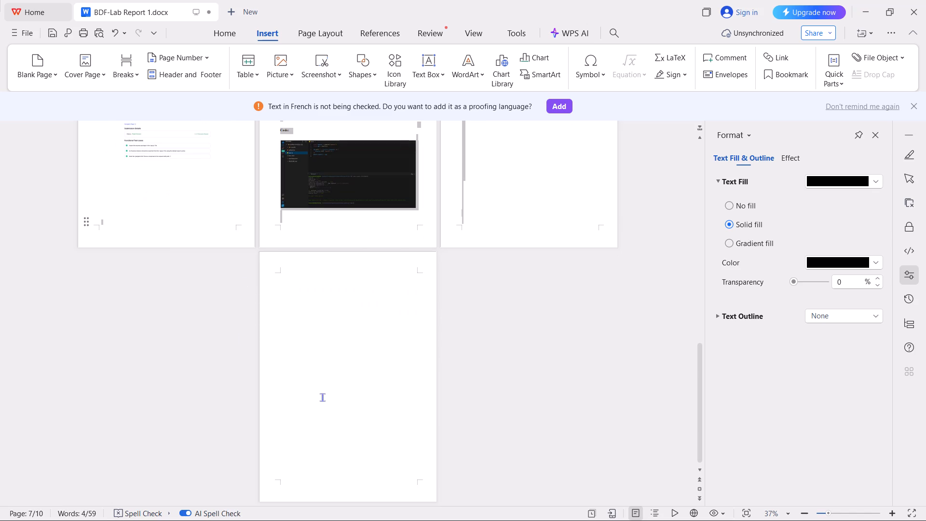
left_click(322, 397)
left_click_drag(322, 397, 270, 338)
left_click_drag(342, 352, 320, 343)
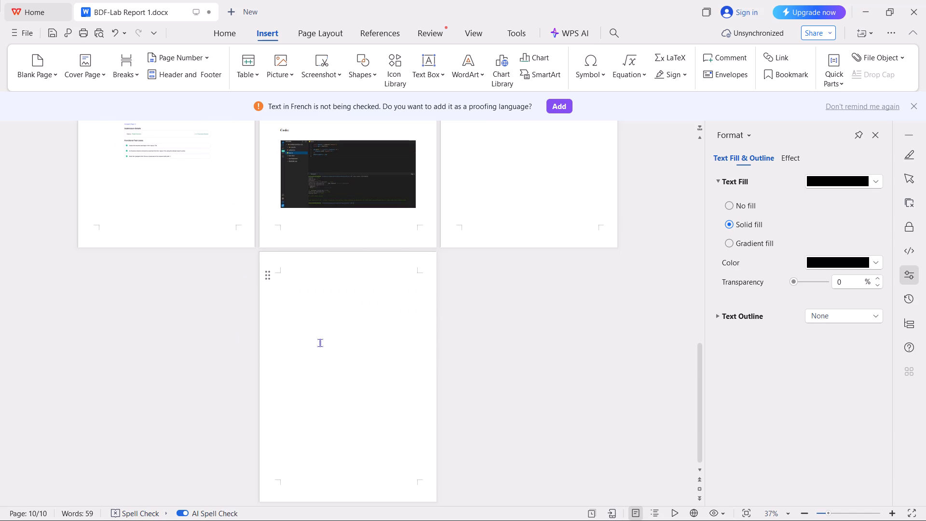
left_click_drag(320, 343, 286, 328)
triple_click(286, 328)
key("BackSpace")
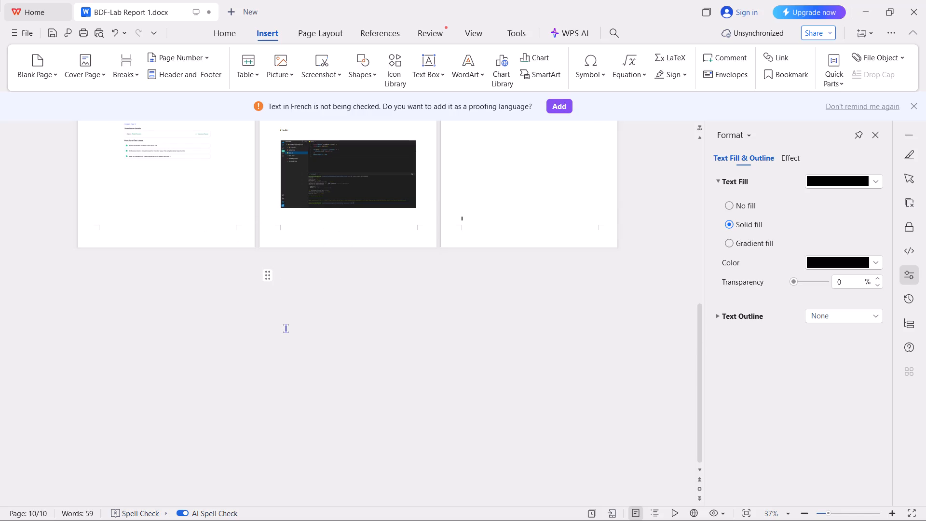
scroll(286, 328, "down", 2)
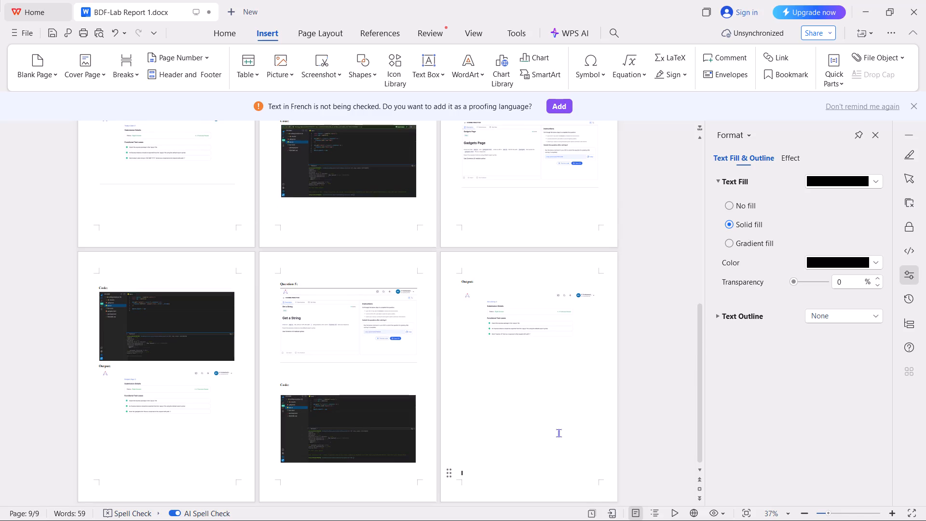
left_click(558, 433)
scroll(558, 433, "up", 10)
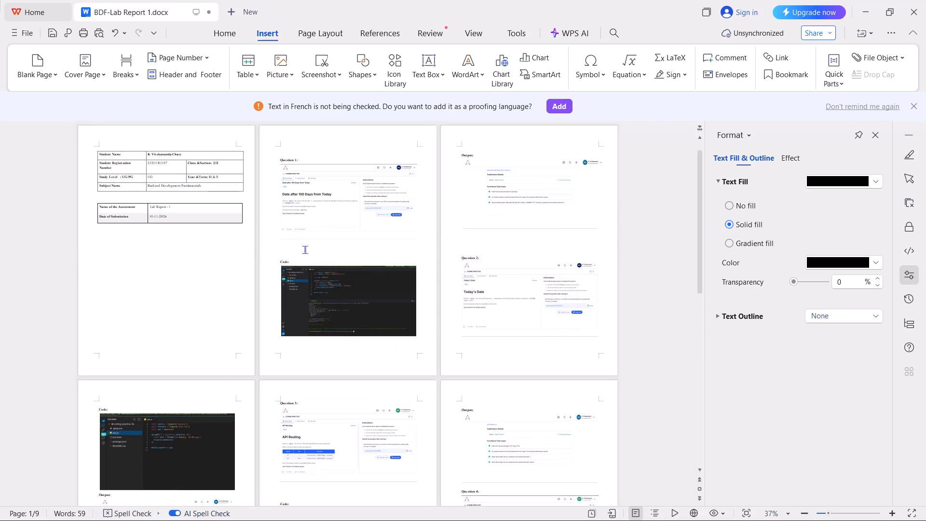
Review the report's pages at a closer zoom, from the cover tables through to the last output on page 9.
scroll(305, 249, "up", 5)
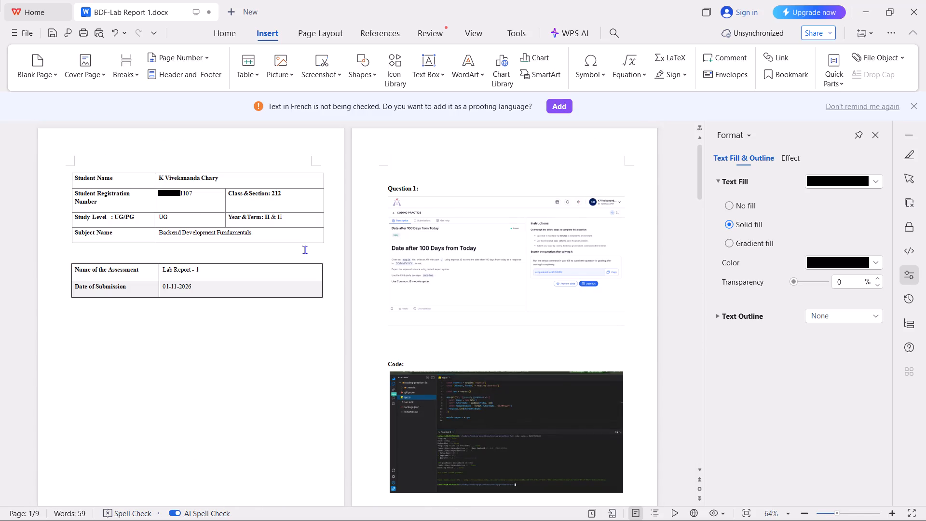
scroll(305, 249, "down", 4)
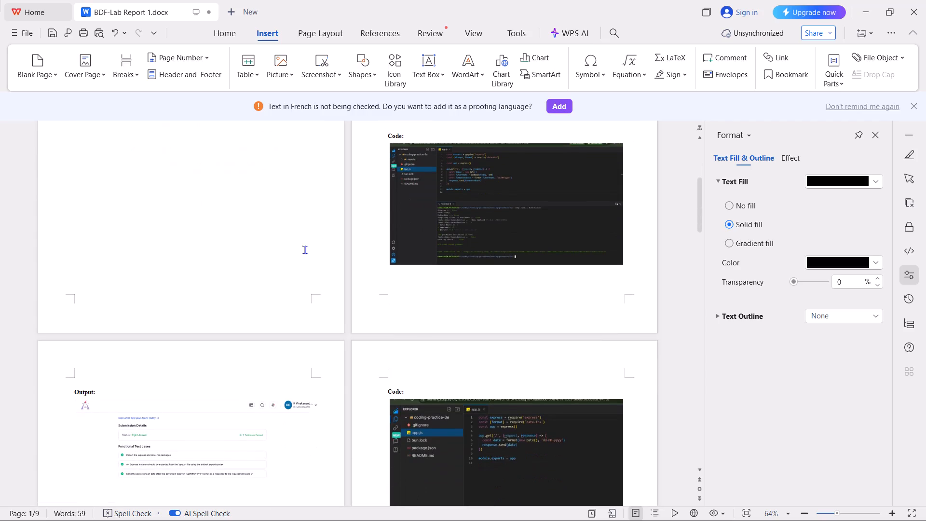
scroll(305, 249, "down", 2)
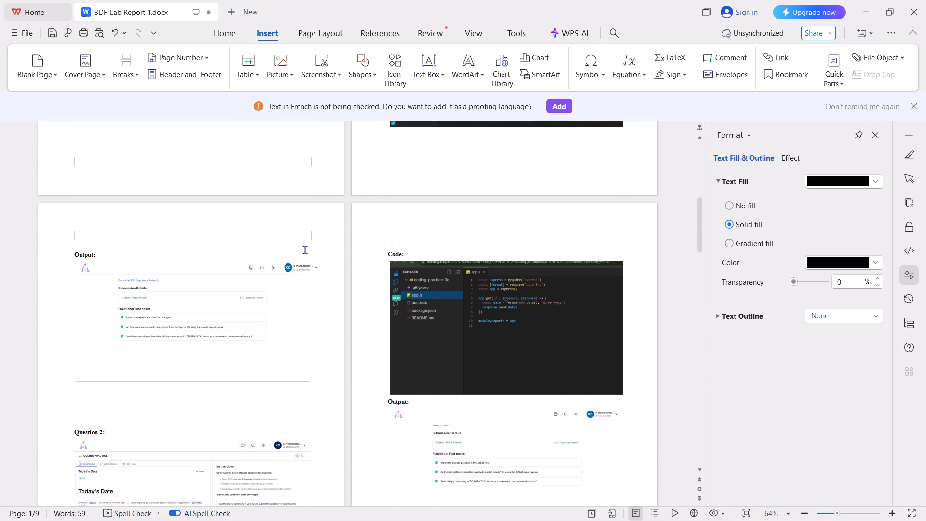
scroll(305, 249, "down", 2)
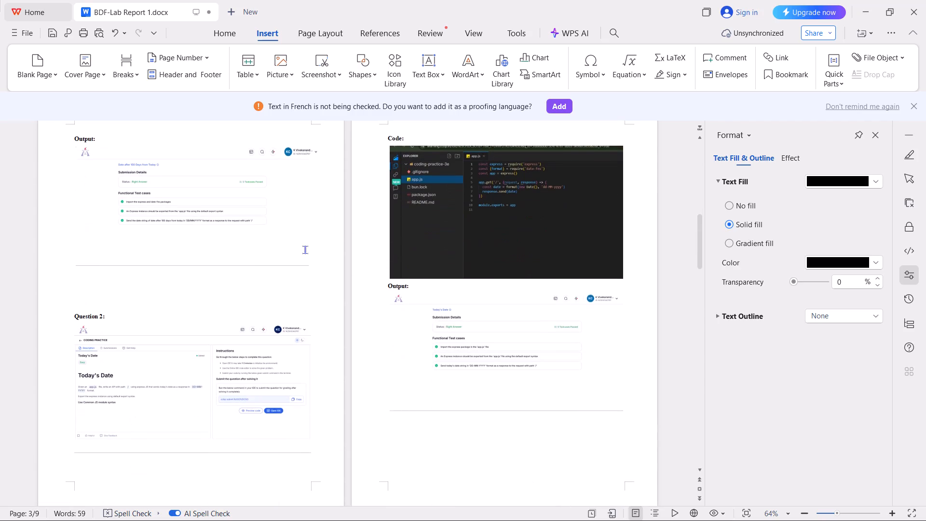
scroll(305, 249, "down", 4)
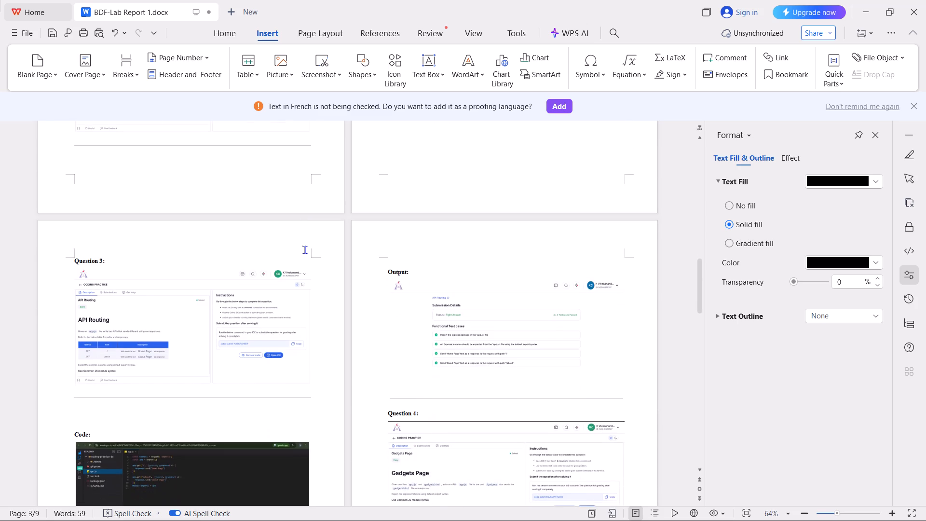
scroll(305, 249, "down", 4)
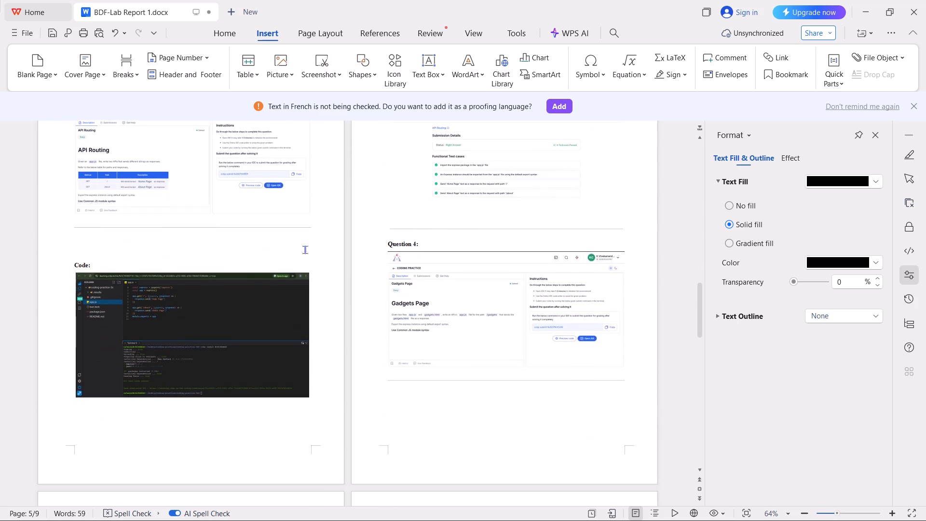
scroll(305, 249, "down", 5)
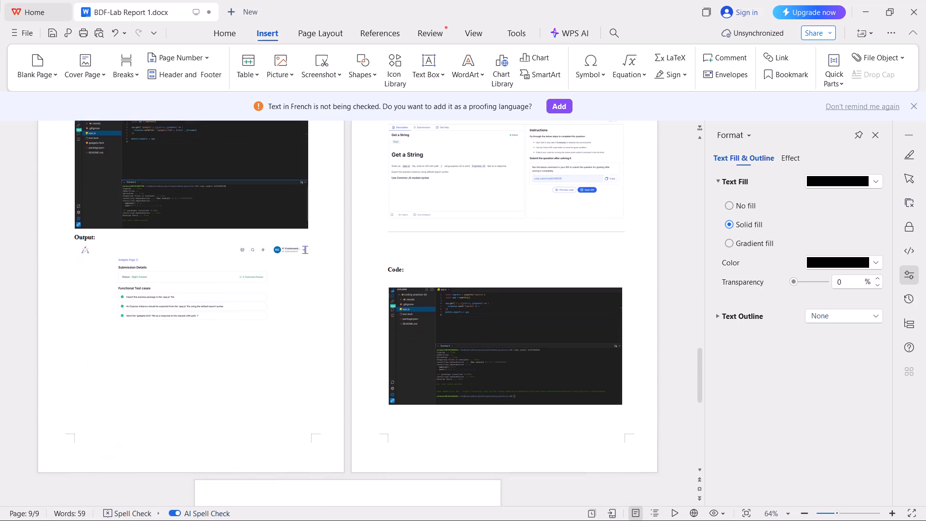
scroll(305, 249, "down", 5)
Save the report after placing the cursor in the empty area below the last output picture.
left_click(345, 397)
scroll(345, 397, "down", 2)
key("ctrl+s")
key("ctrl+s")
key("ctrl+s")
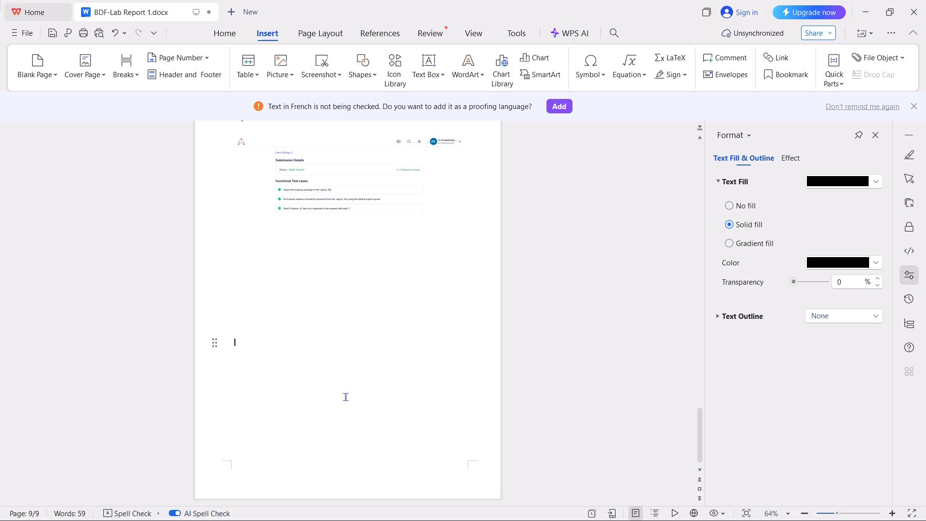
key("ctrl+s")
key("ctrl+s")
Return to page 1, place the cursor below the cover tables, and save the report again.
scroll(345, 397, "up", 16)
scroll(345, 397, "up", 7)
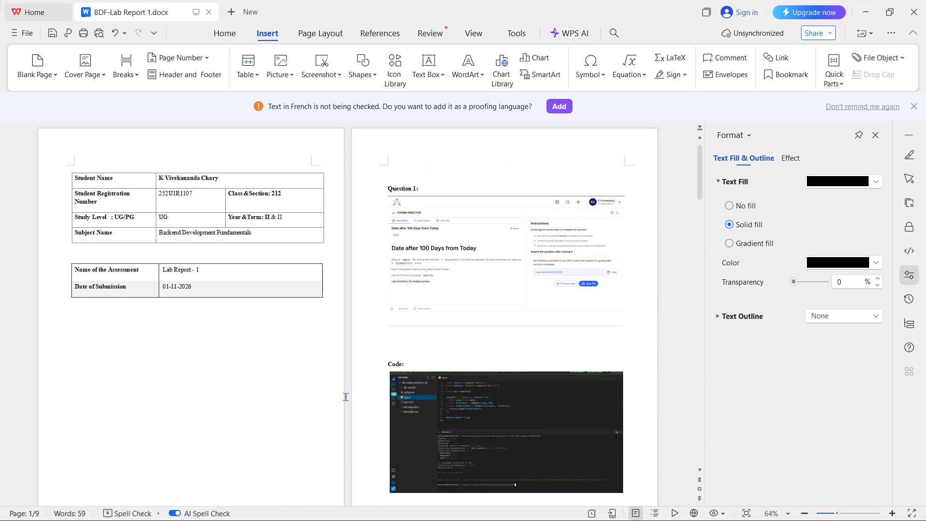
scroll(345, 397, "up", 2)
left_click(221, 322)
key("ctrl+s")
key("ctrl+s")
key("ctrl+s")
key("ctrl+s")
key("ctrl+s")
key("ctrl+s")
key("ctrl+s")
key("ctrl+s")
key("ctrl+s")
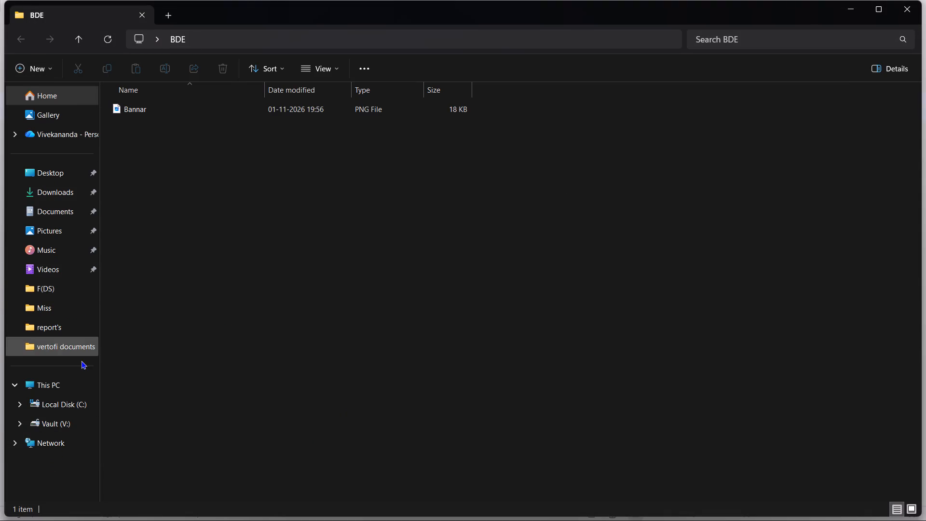
Browse the C: drive to the 2yr folder inside the vivek user folder, checking Term-1 on the way.
left_click(61, 420)
left_click(61, 410)
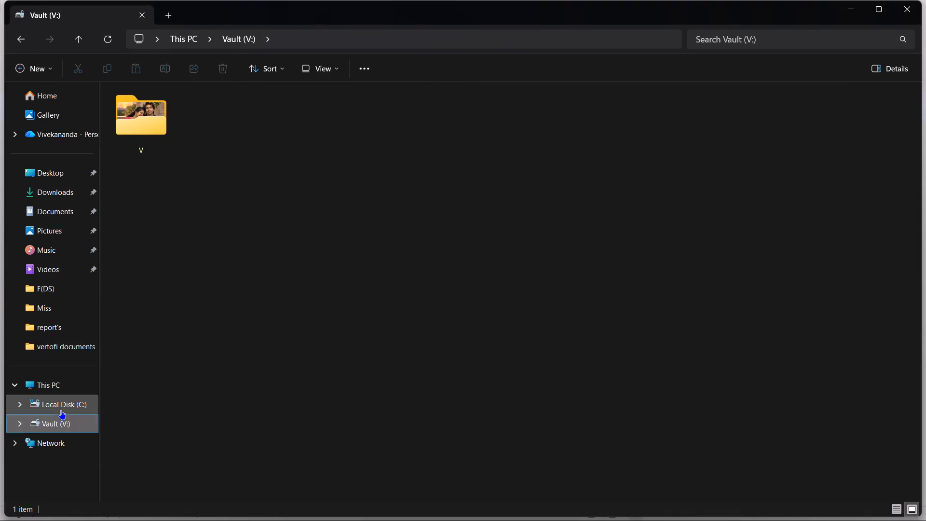
double_click(142, 197)
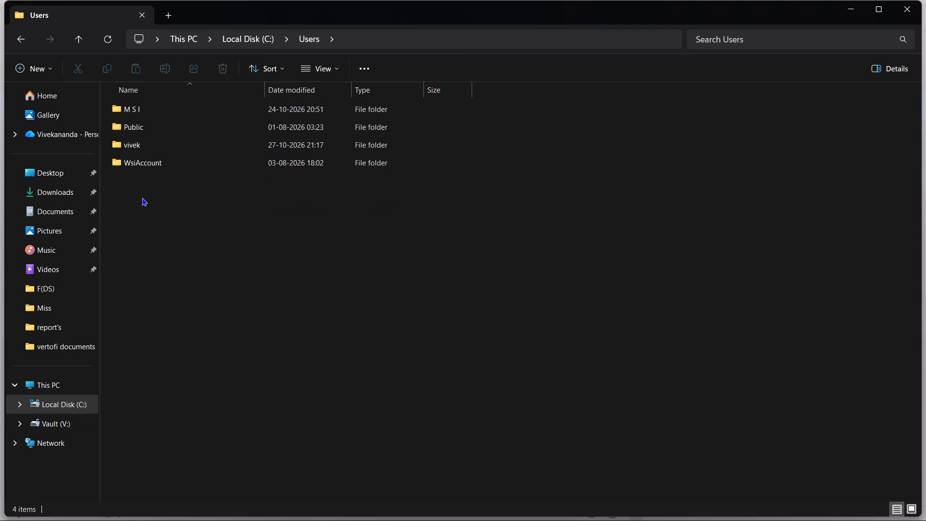
double_click(144, 147)
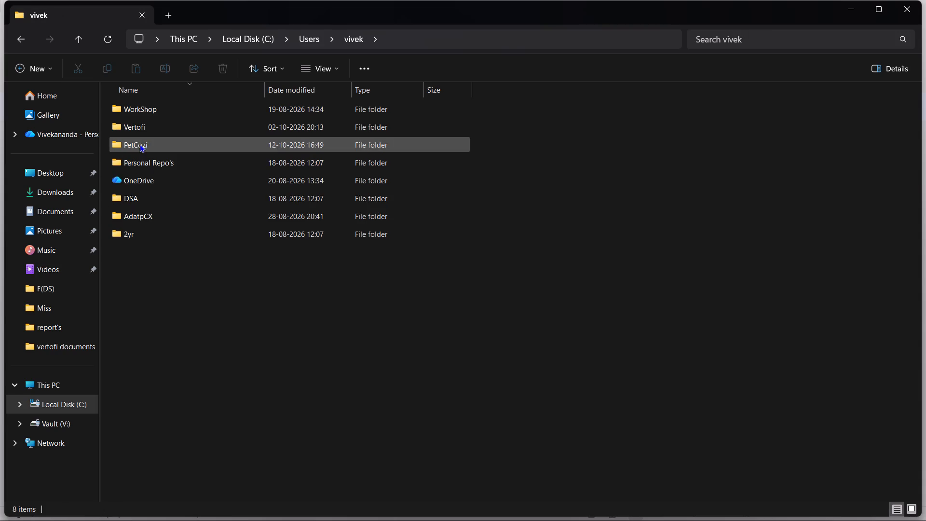
double_click(127, 241)
double_click(149, 102)
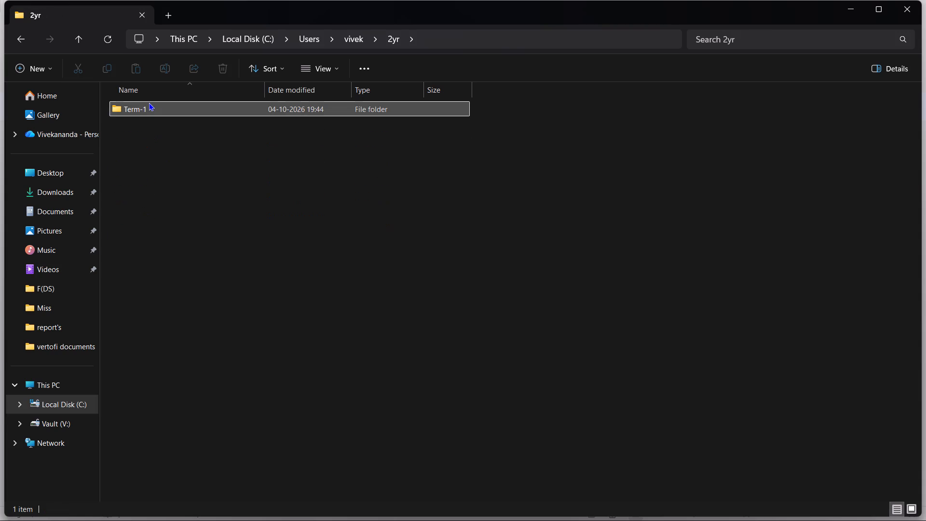
left_click(29, 43)
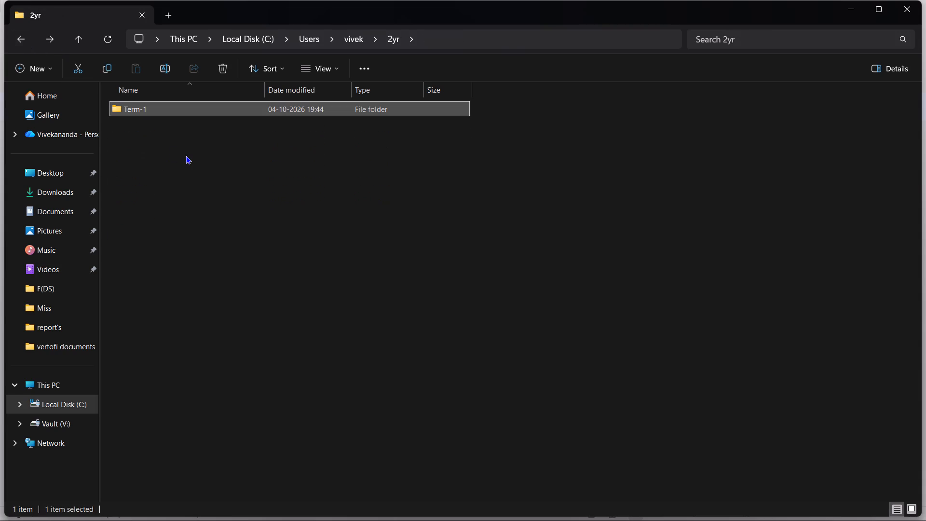
left_click(186, 155)
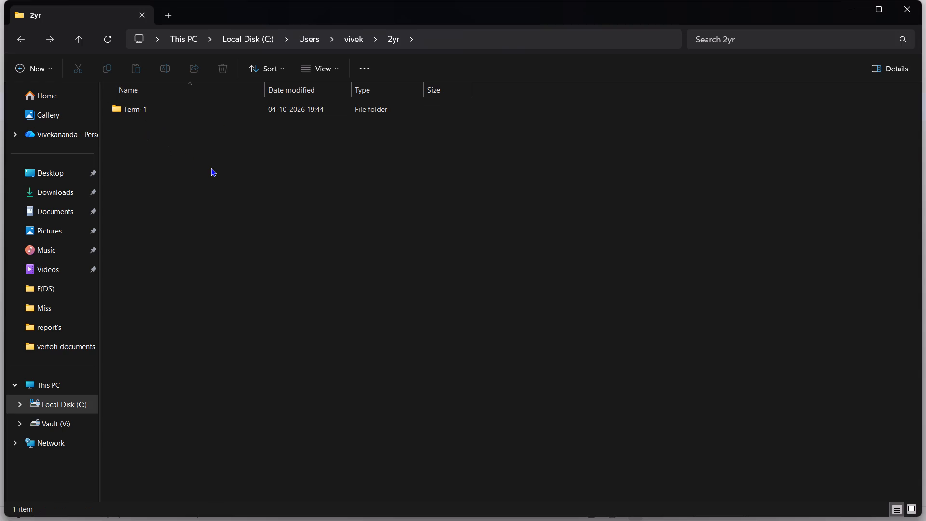
Create a new folder named Term-2 beside Term-1 in the 2yr folder.
left_click(53, 75)
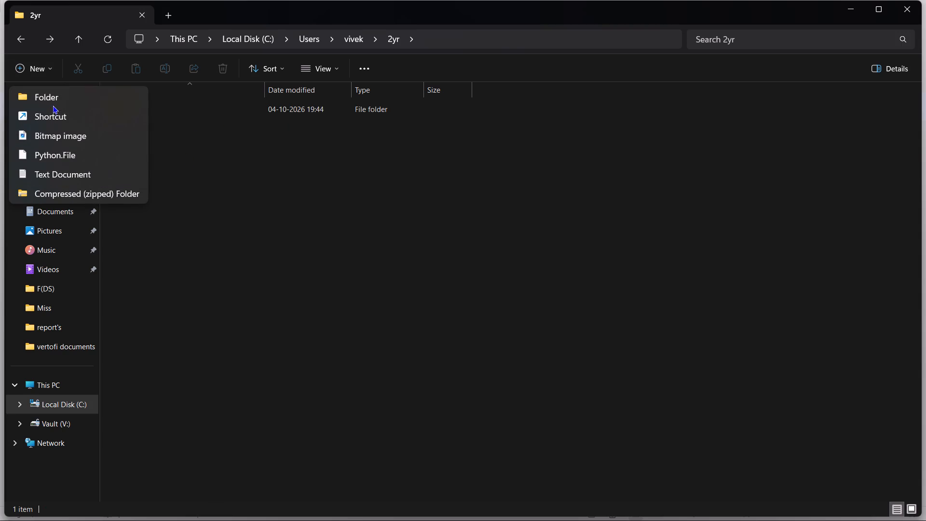
left_click(55, 99)
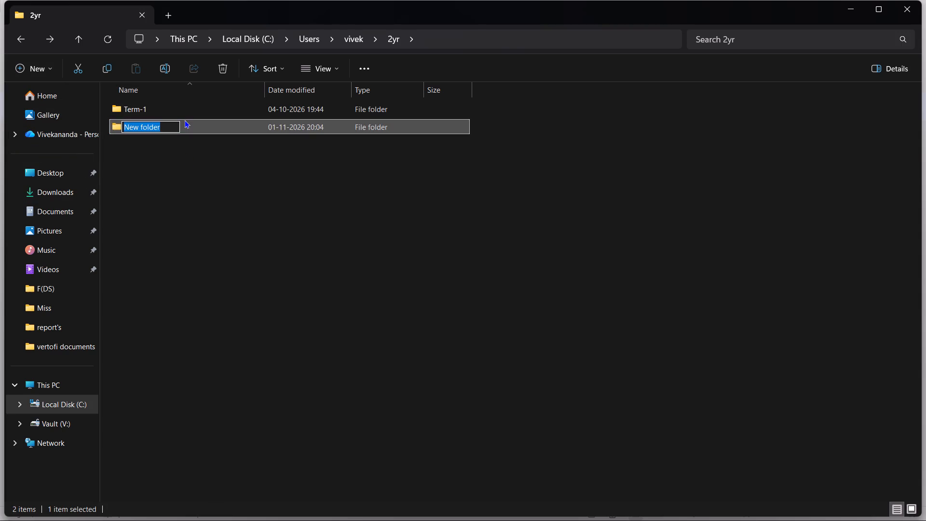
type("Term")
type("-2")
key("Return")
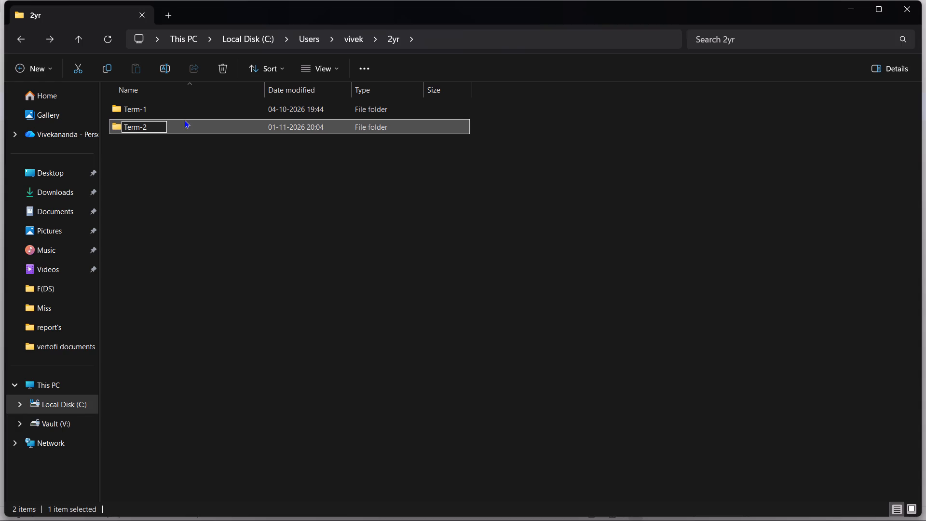
Open the Term-2 folder and create a new folder named BDE inside it.
left_click(184, 120)
double_click(185, 124)
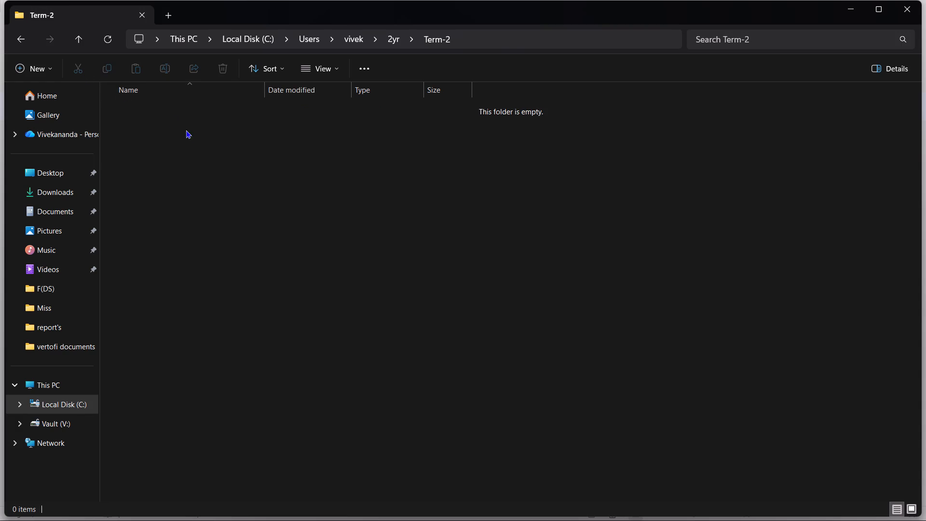
left_click(203, 149)
left_click(45, 67)
left_click(56, 102)
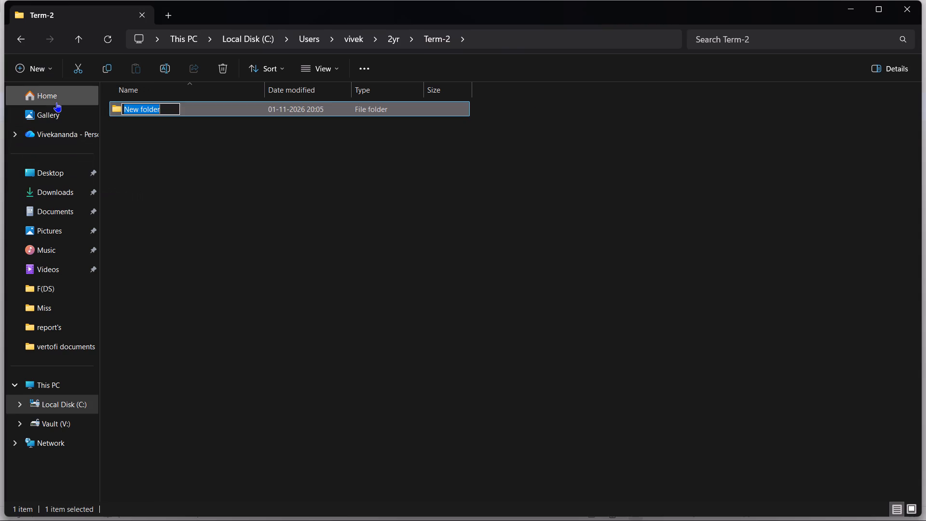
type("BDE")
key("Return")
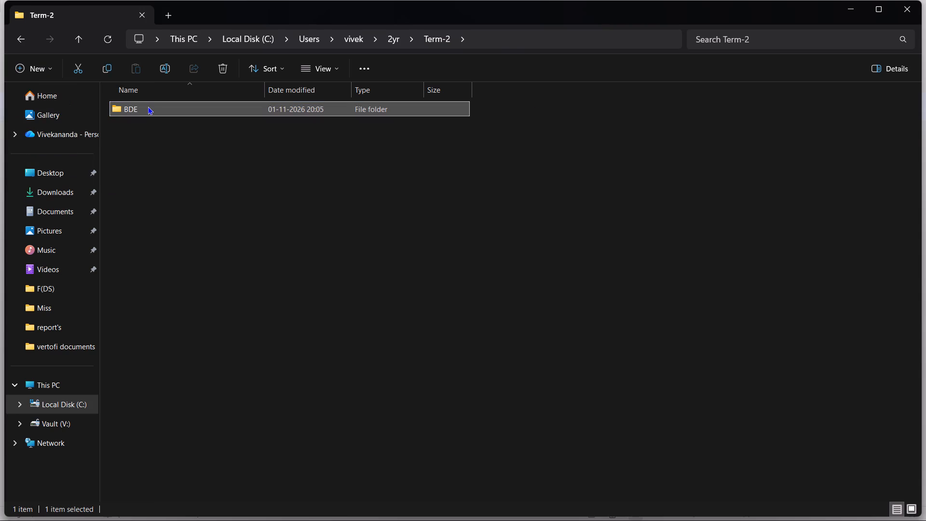
left_click(148, 106)
left_click(216, 161)
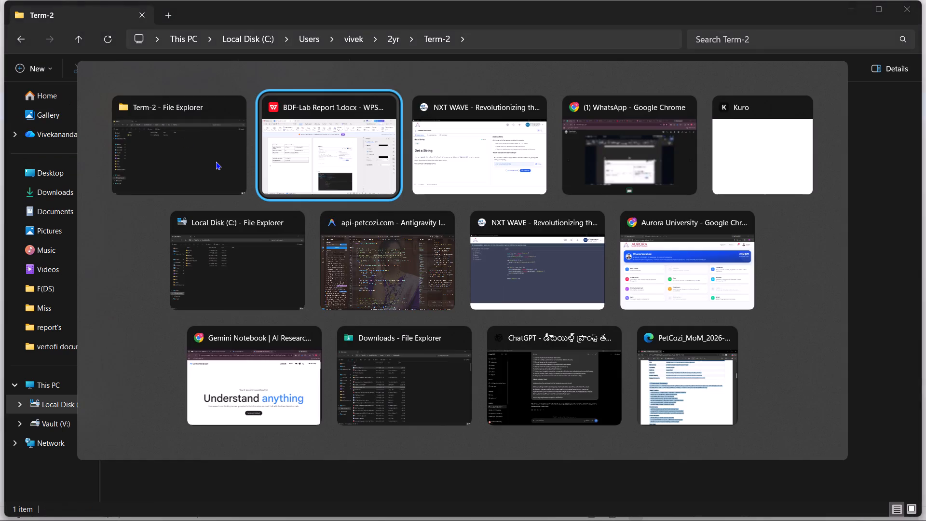
Export the report as a common PDF into the 2yr/Term-2/BDE folder under vivek in the Users folder on Local Disk (C:).
left_click(36, 38)
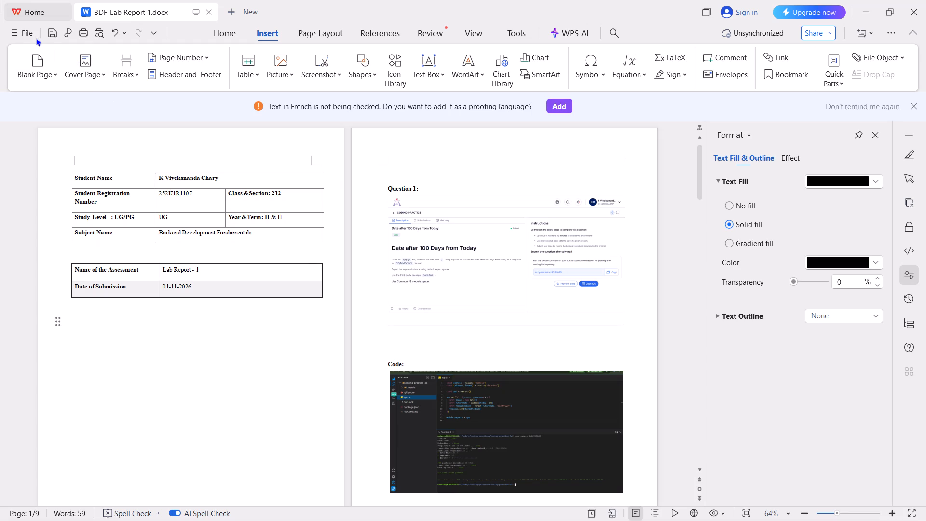
left_click(29, 37)
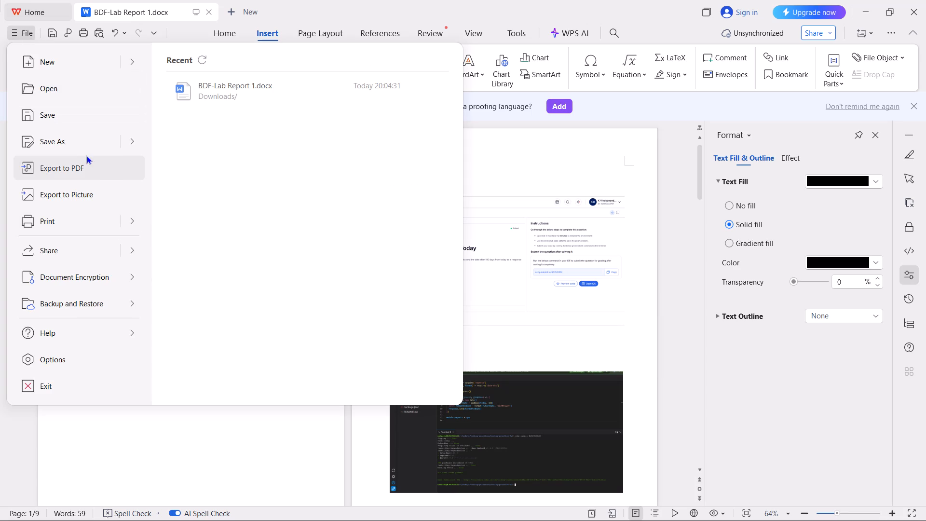
left_click(111, 162)
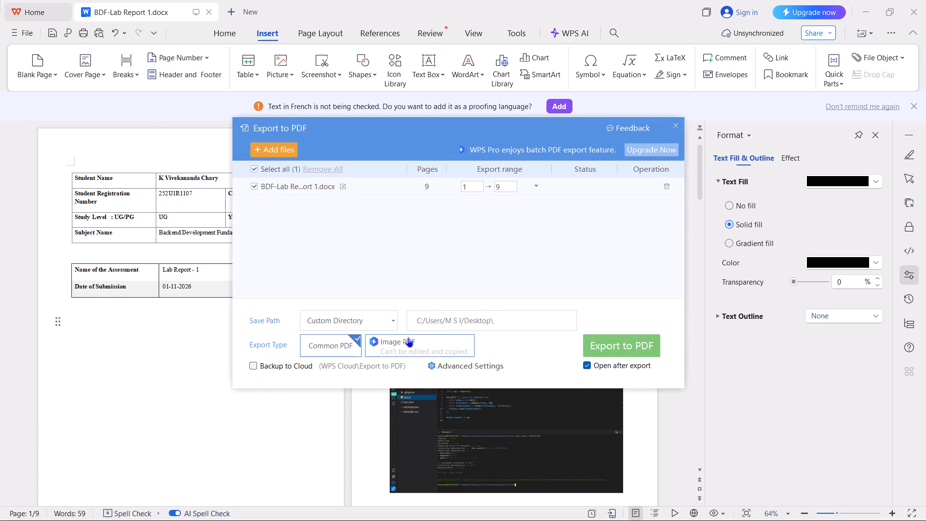
left_click(487, 315)
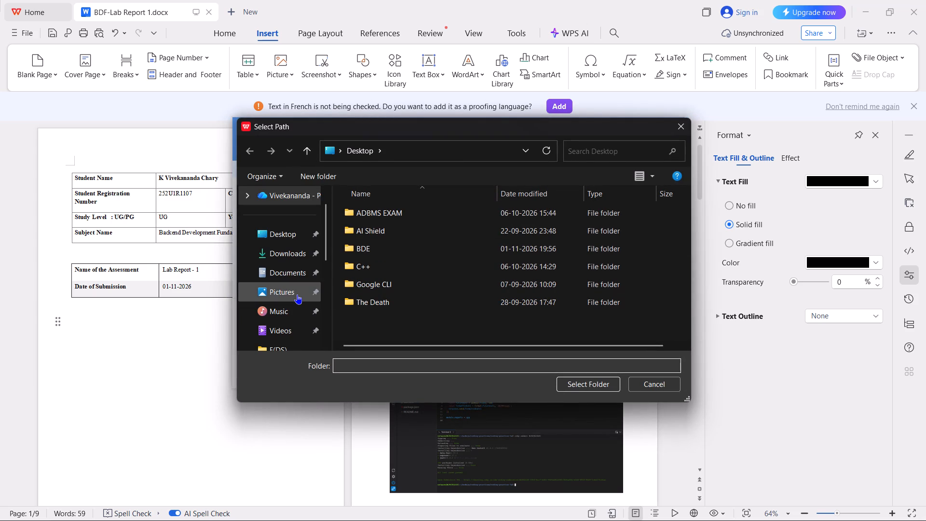
scroll(297, 294, "down", 2)
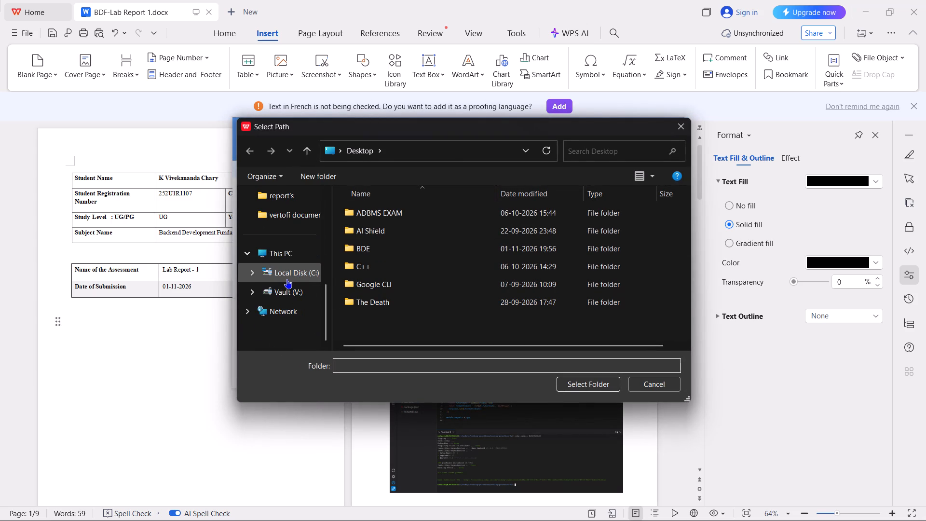
left_click(287, 279)
double_click(373, 300)
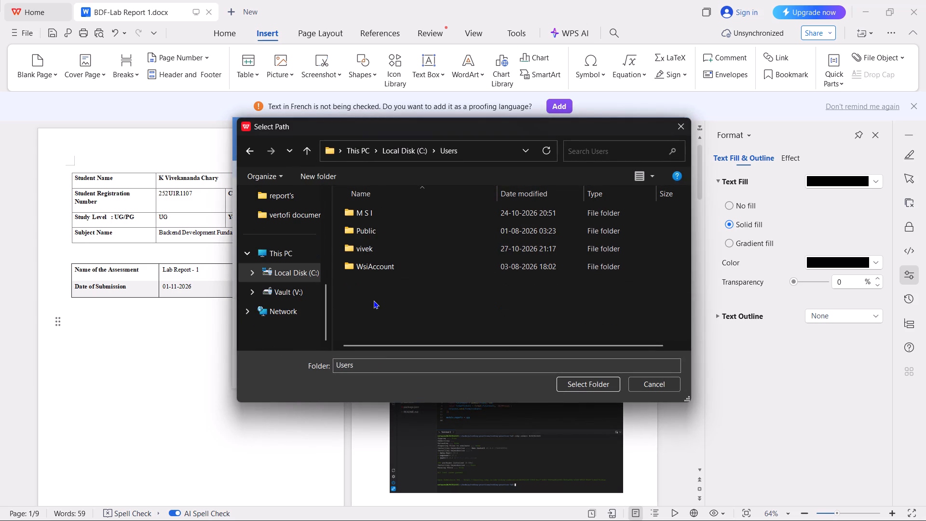
double_click(369, 255)
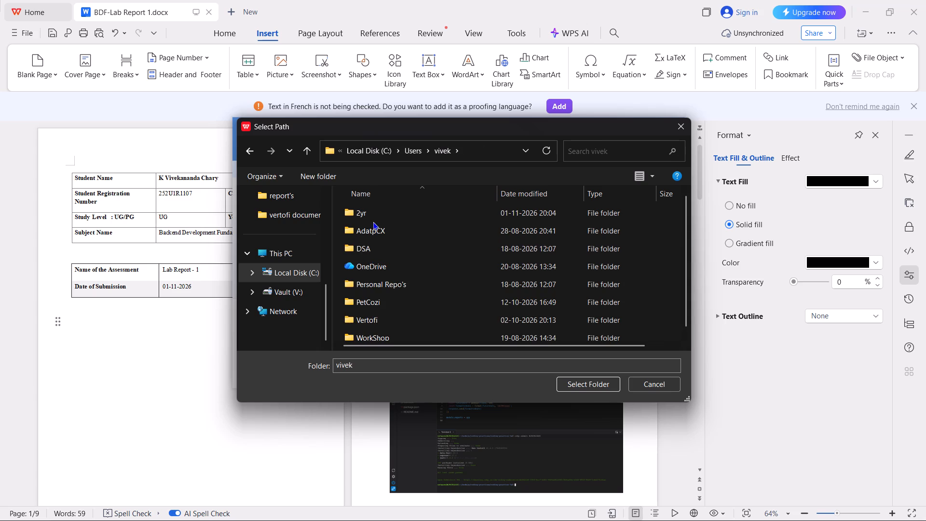
double_click(366, 215)
double_click(381, 226)
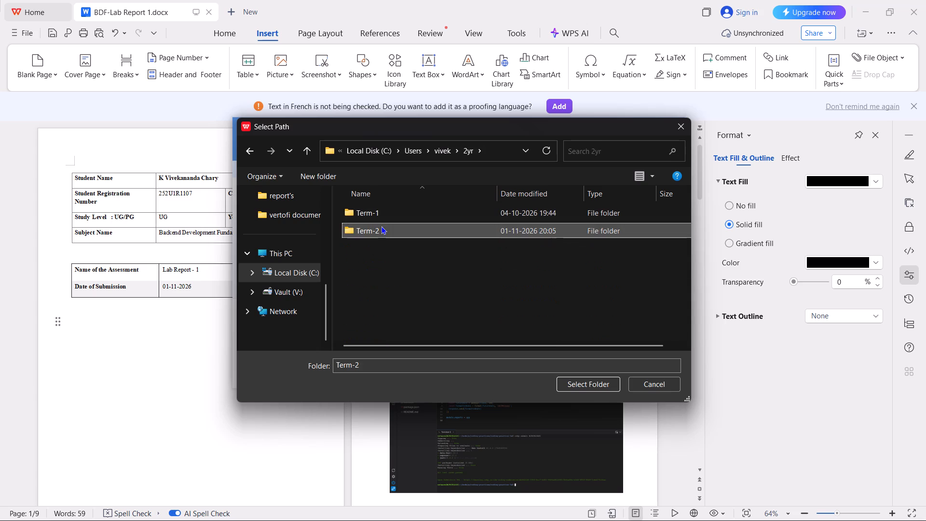
double_click(374, 217)
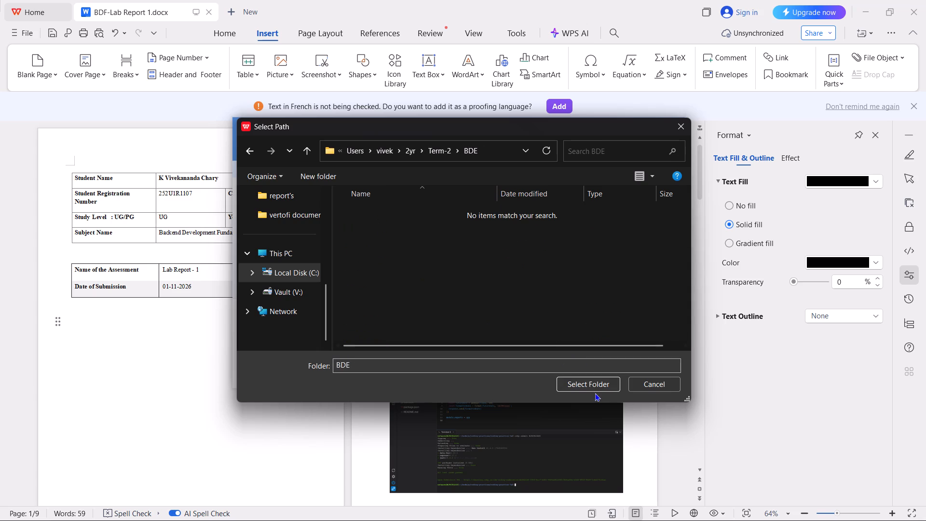
left_click(584, 379)
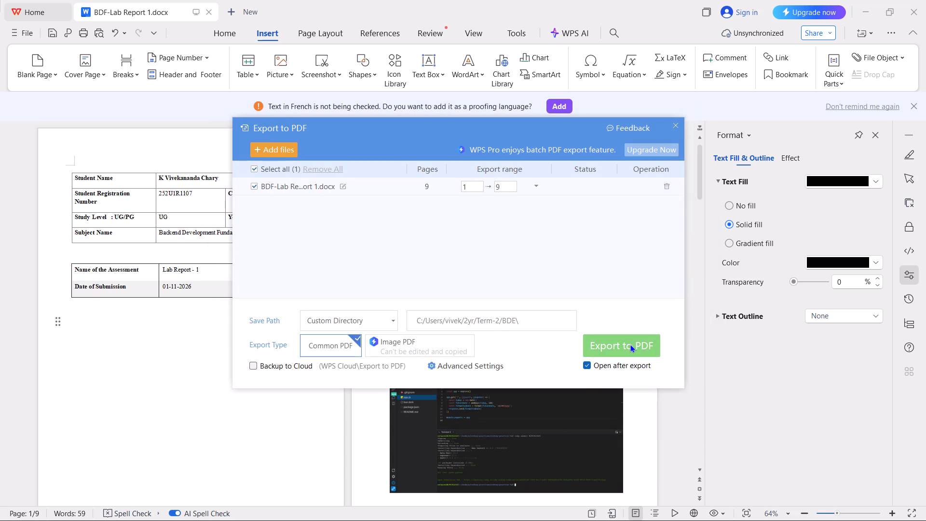
left_click(630, 344)
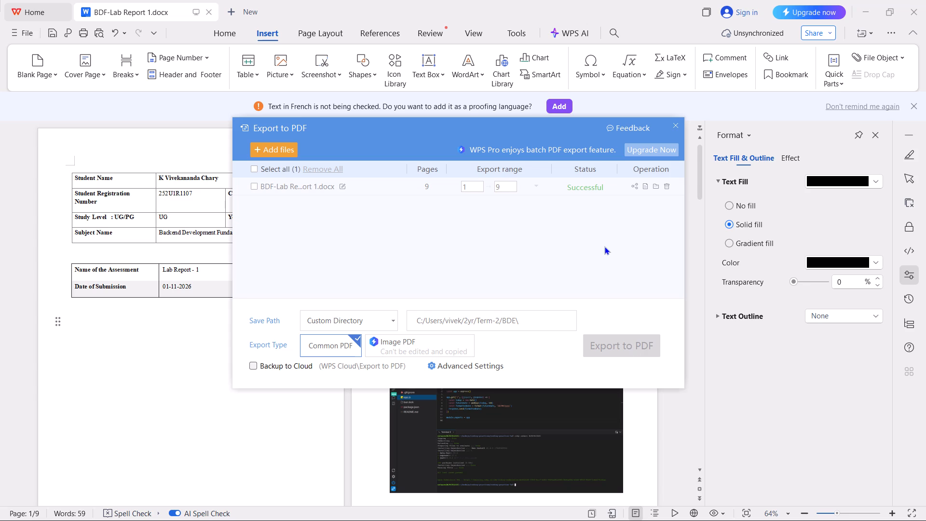
Check the exported BDF-Lab Report 1.pdf page by page, examining the layout and output banners through page 9.
scroll(606, 239, "down", 3)
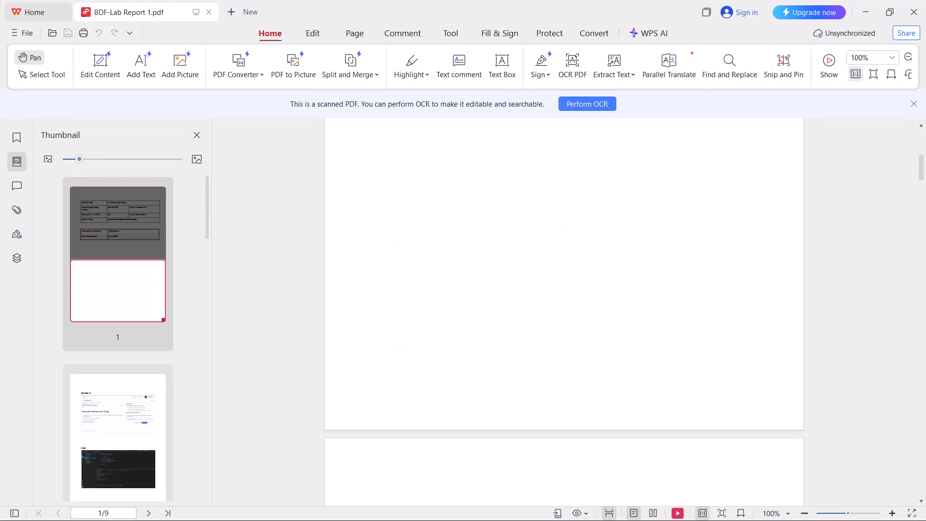
scroll(606, 239, "down", 2)
scroll(606, 239, "up", 2)
scroll(606, 239, "down", 3)
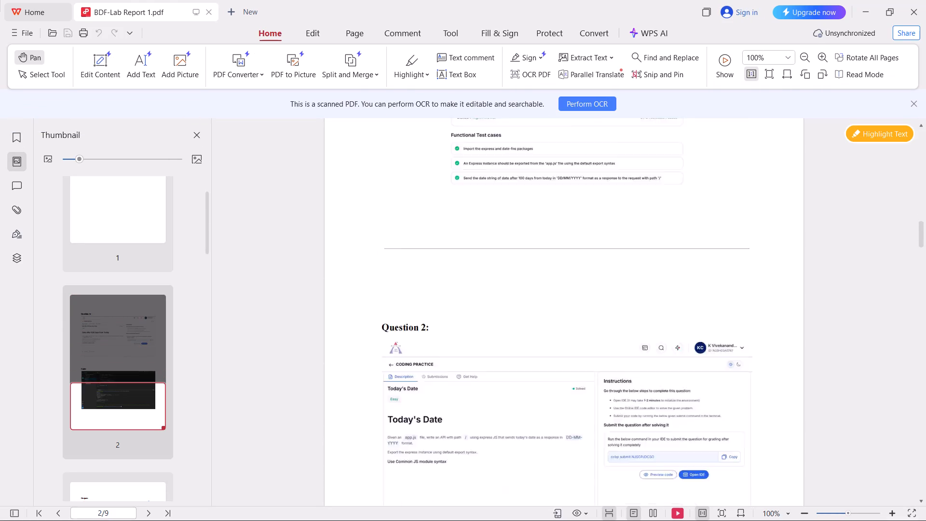
scroll(606, 239, "down", 3)
scroll(606, 239, "up", 1)
scroll(606, 239, "down", 6)
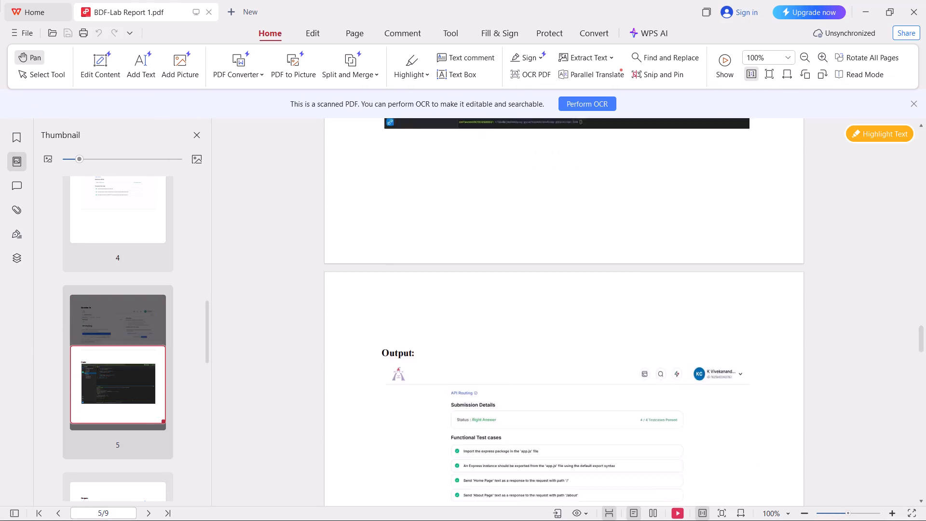
scroll(606, 239, "down", 14)
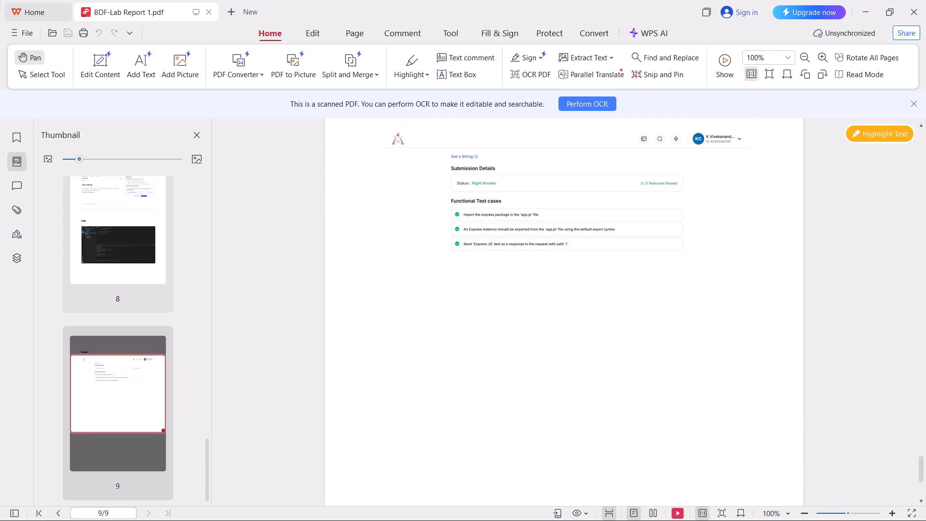
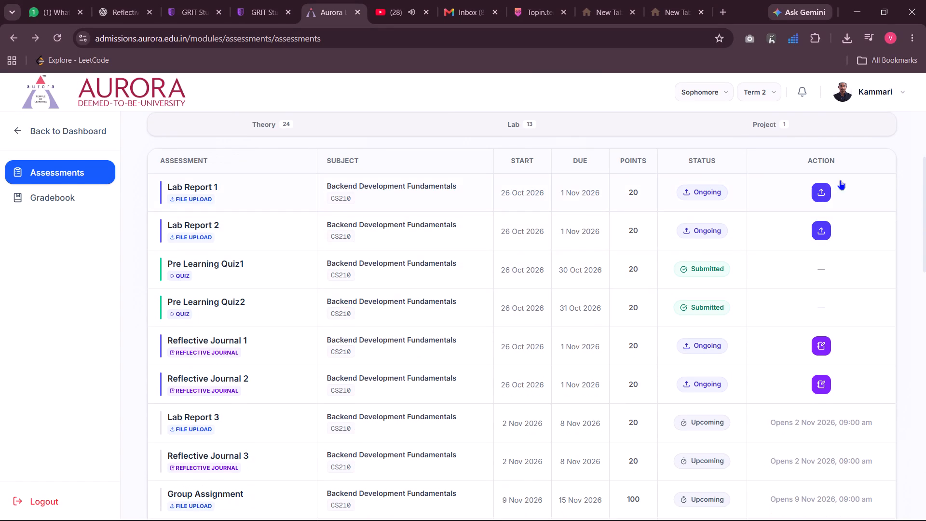
Open the file upload for Lab Report 1 of Backend Development Fundamentals in the Aurora assessments list.
left_click(814, 193)
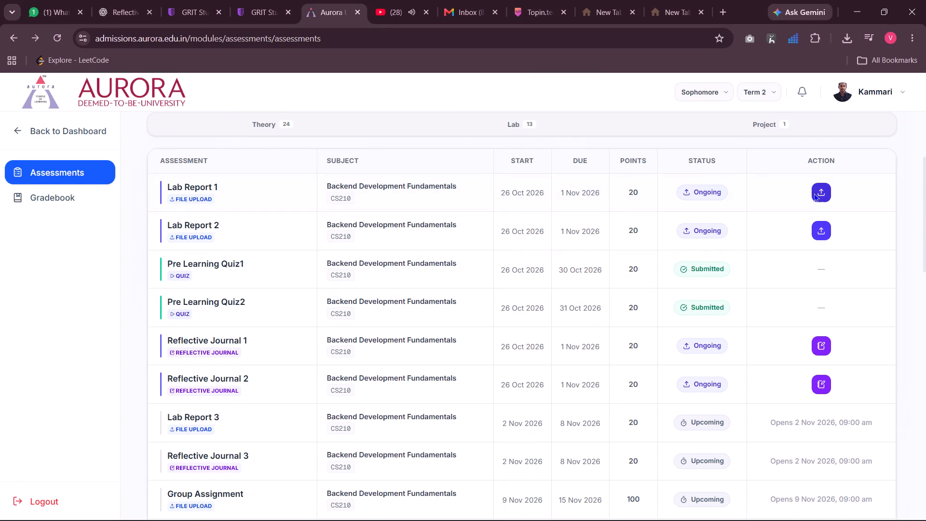
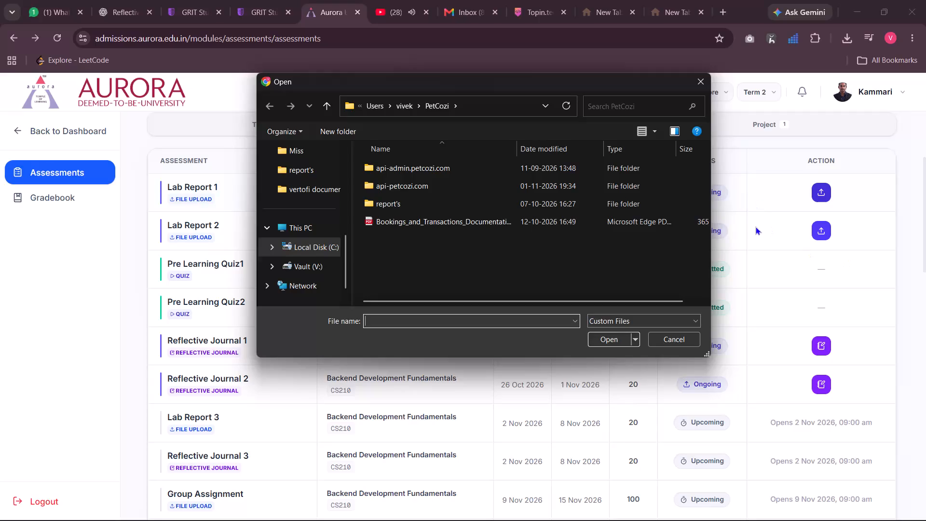
Upload the BDF-Lab Report 1 PDF from the 2yr > Term-2 > BDE folder as the Lab Report 1 submission.
left_click(416, 108)
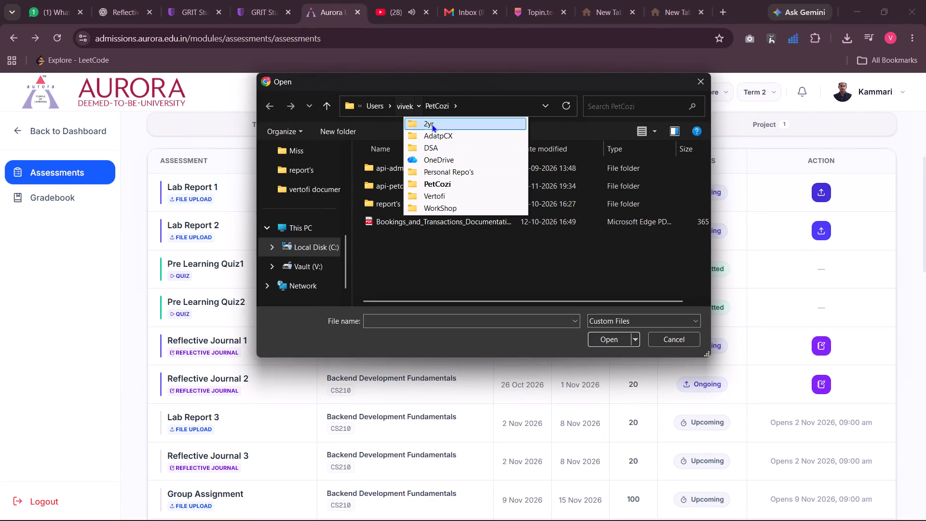
left_click(432, 124)
left_click_drag(410, 199, 414, 197)
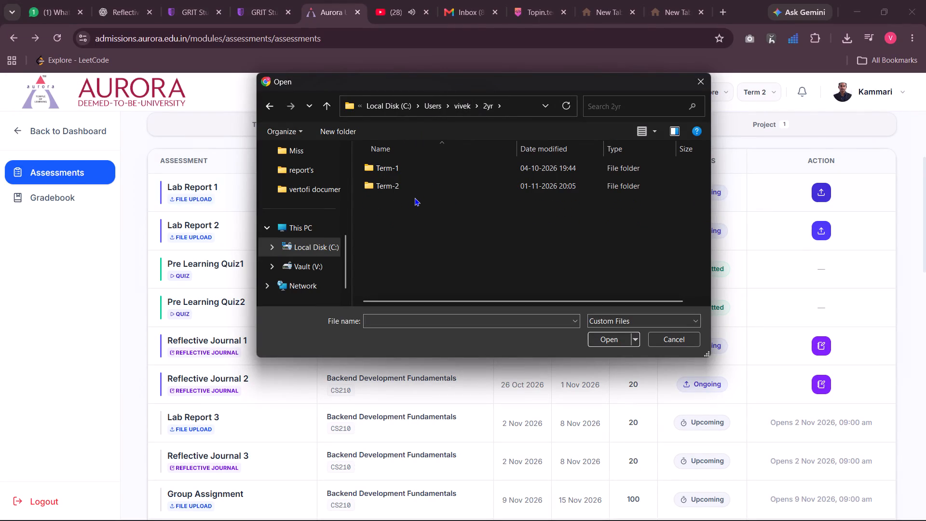
left_click_drag(414, 197, 426, 193)
double_click(439, 189)
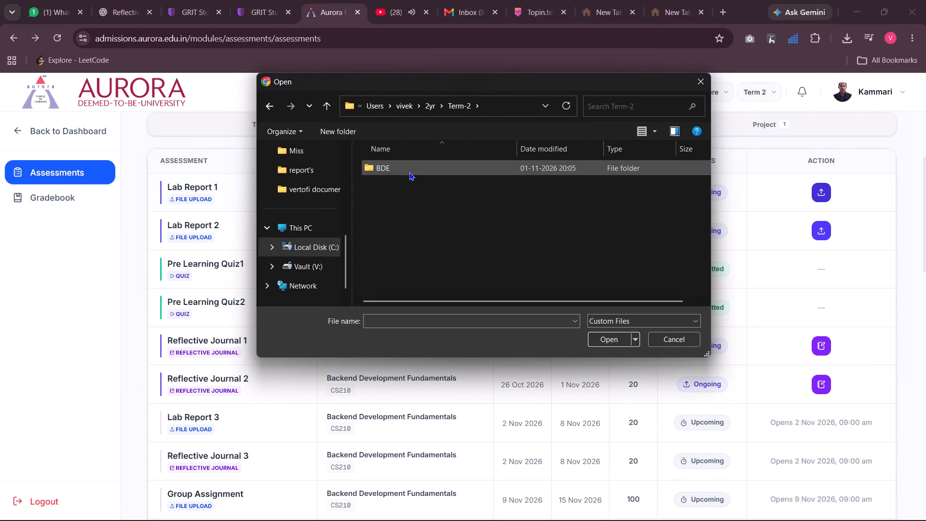
double_click(409, 172)
left_click(409, 172)
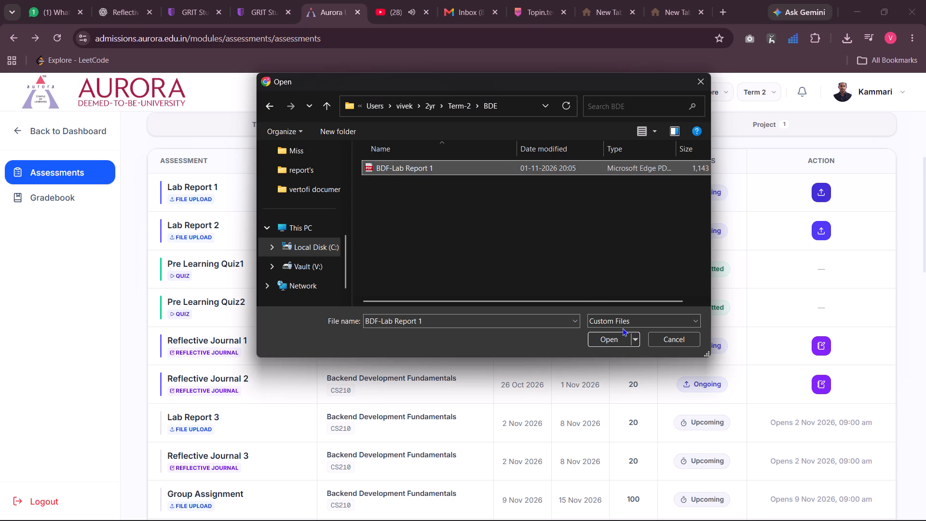
left_click(608, 338)
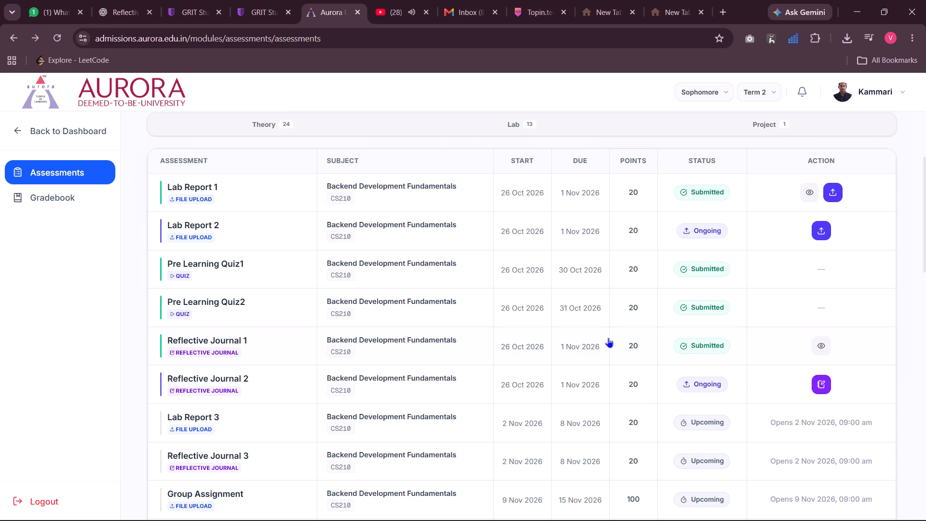
Open the submitted Lab Report 1 file and review its cover page, questions, code and outputs through the last page.
left_click(813, 187)
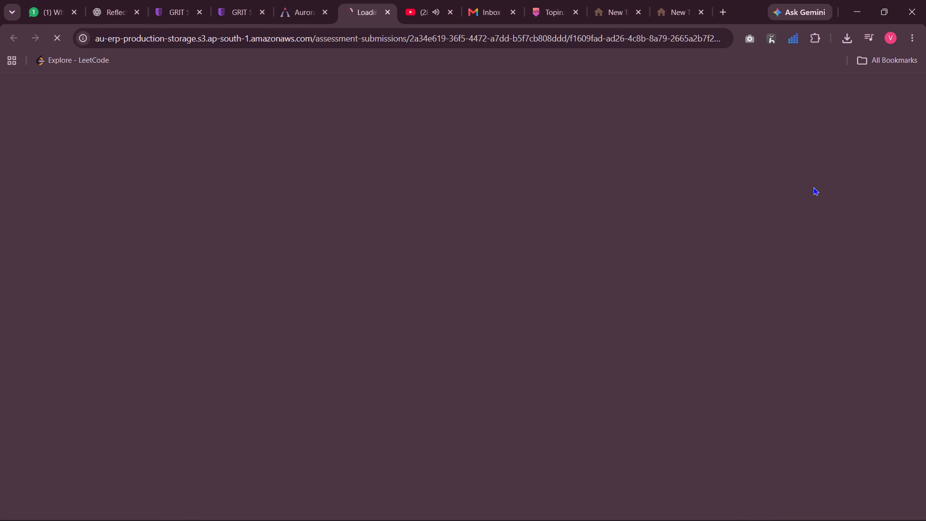
scroll(536, 212, "down", 2)
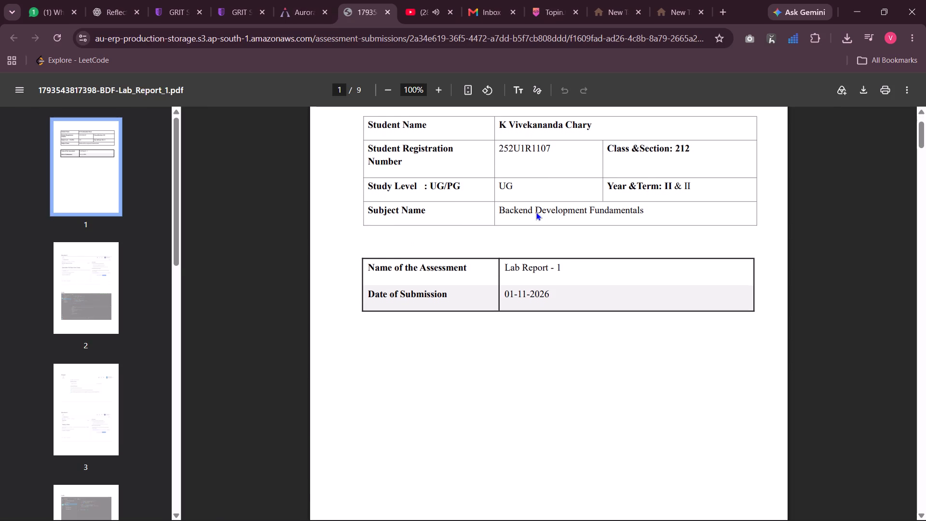
scroll(536, 212, "down", 6)
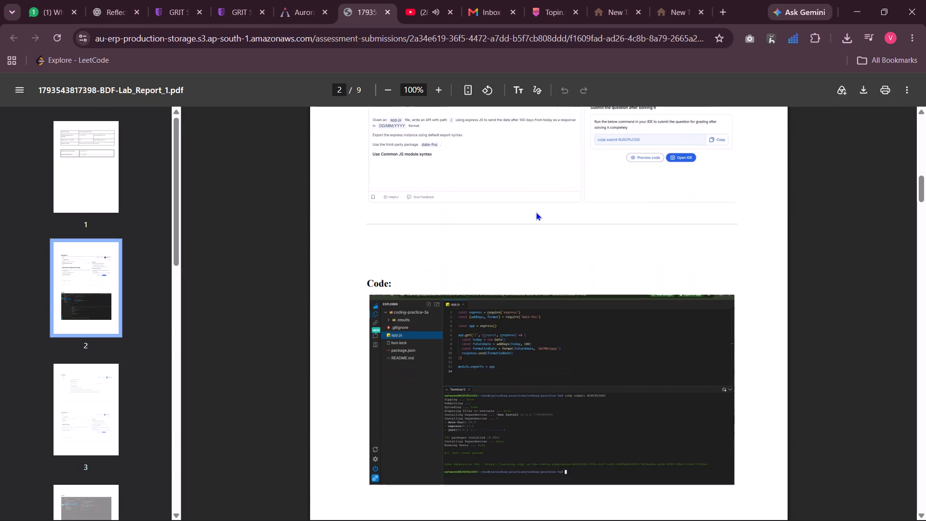
scroll(536, 212, "down", 5)
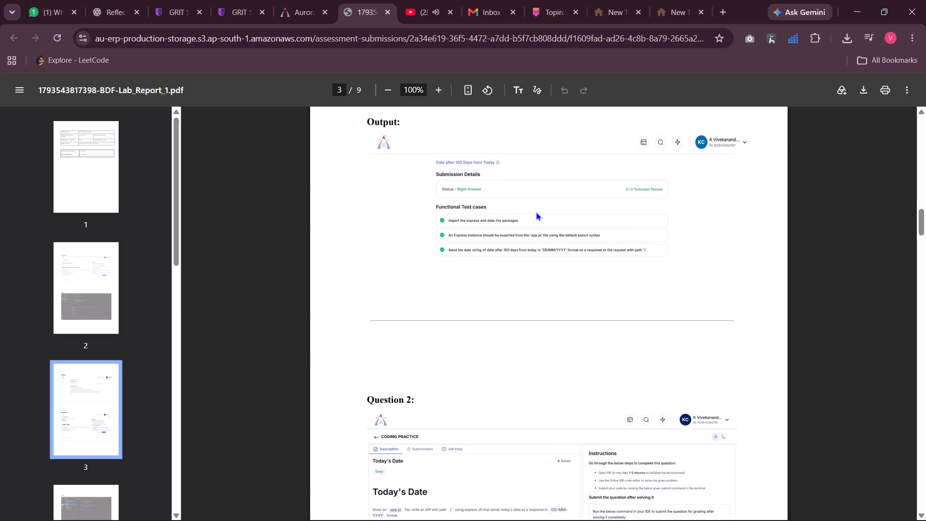
scroll(536, 212, "down", 11)
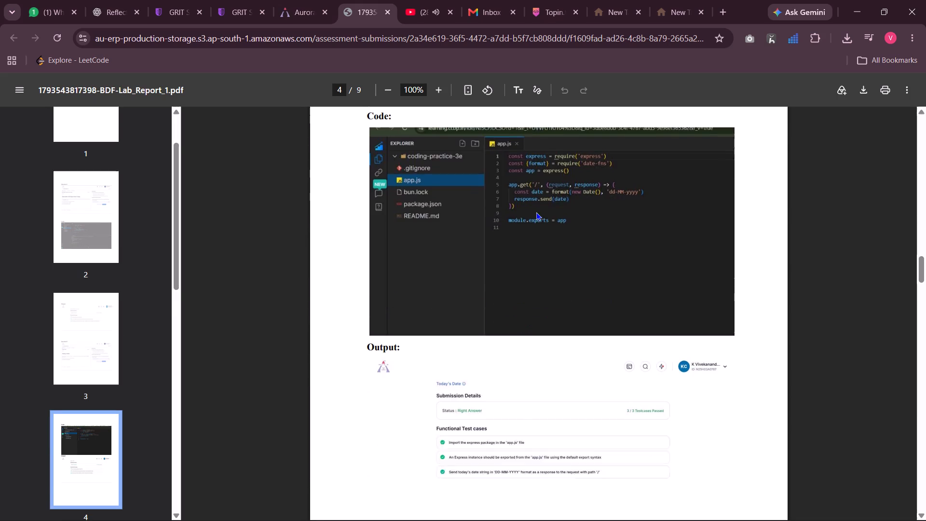
scroll(536, 212, "down", 19)
scroll(536, 212, "up", 8)
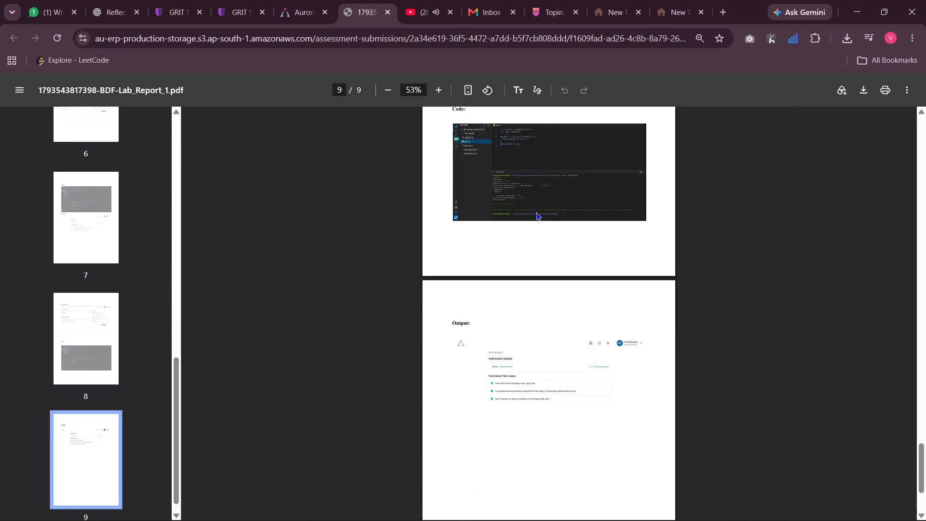
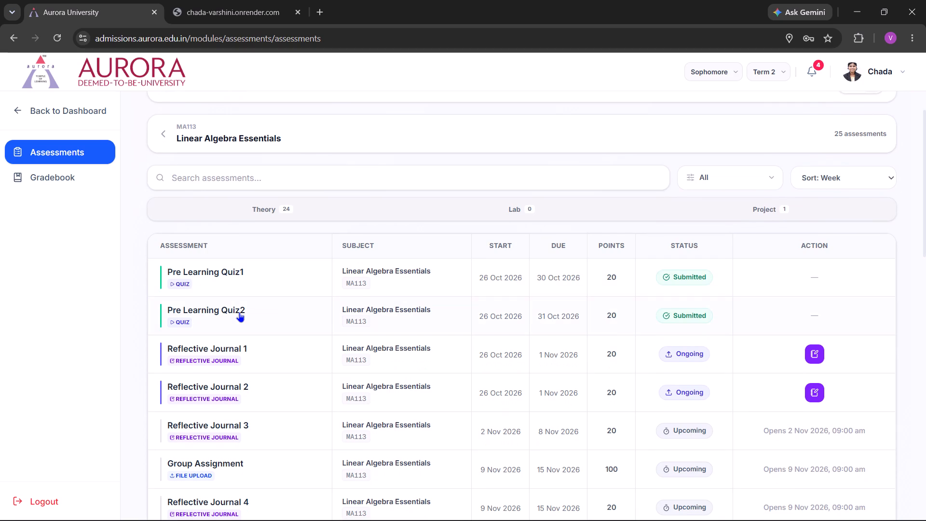
Check the assessment lists of Linear Algebra Essentials and Computer organization and Architecture for their submission status.
scroll(239, 312, "down", 4)
scroll(239, 312, "up", 3)
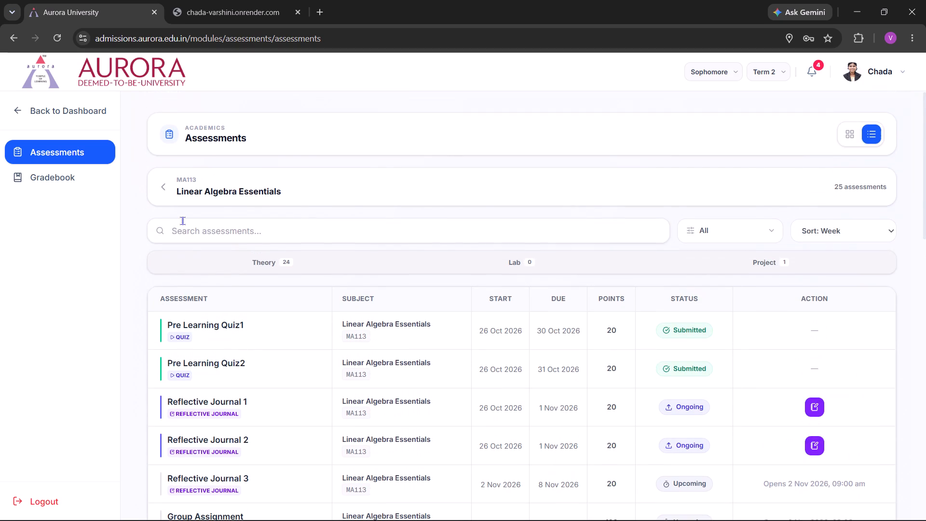
left_click(164, 192)
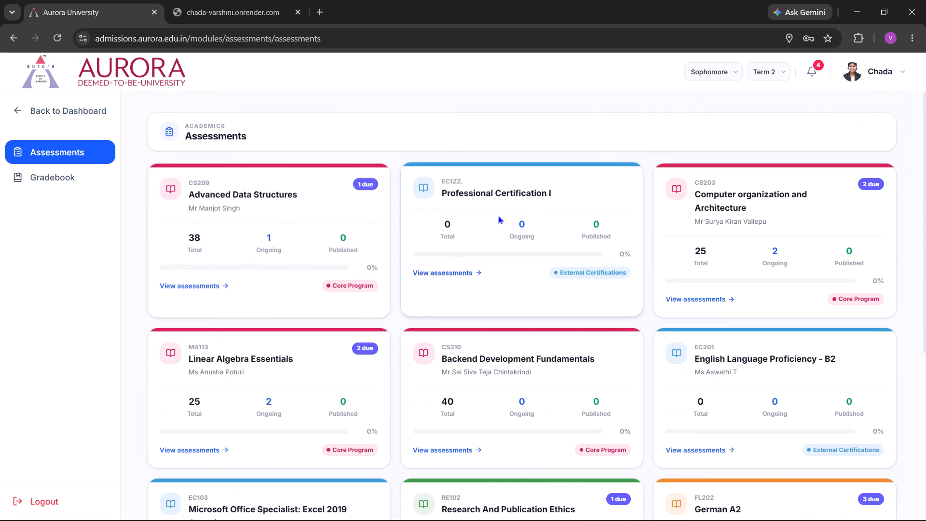
left_click(714, 199)
scroll(479, 296, "down", 1)
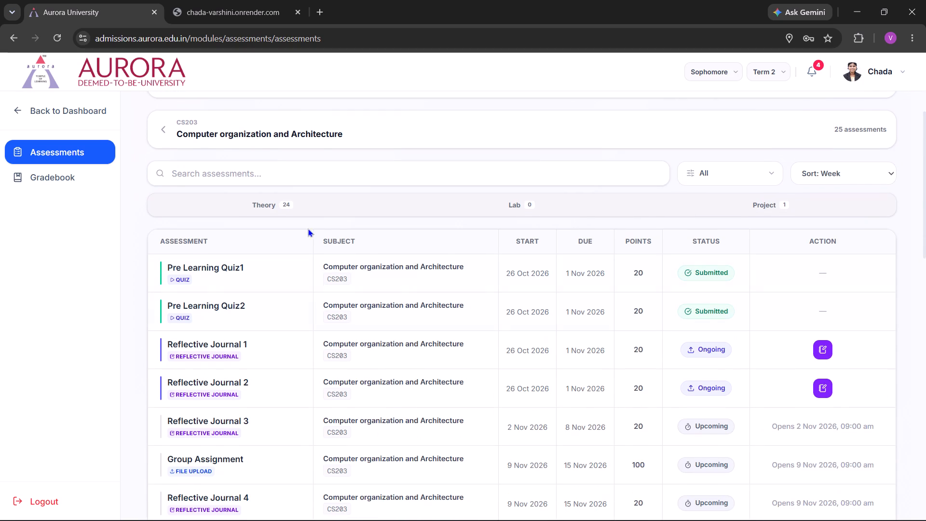
left_click(162, 129)
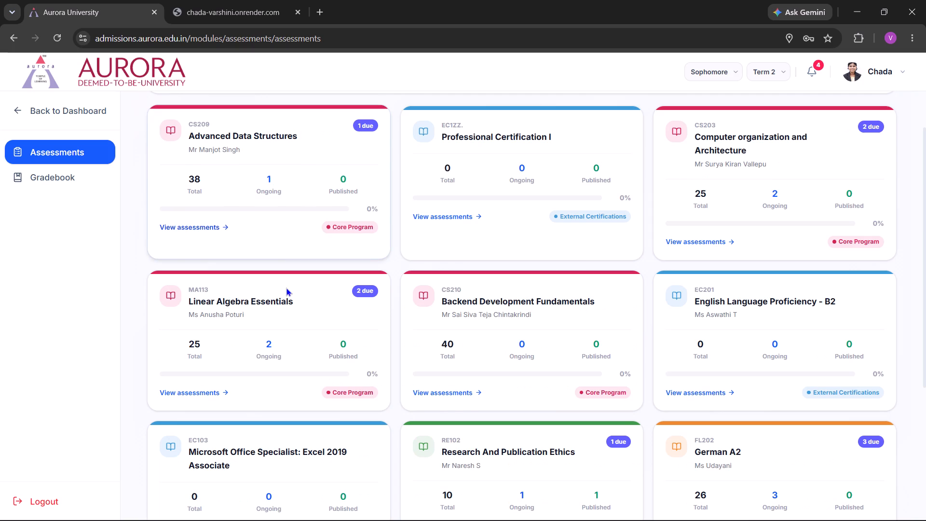
Check the Backend Development Fundamentals assessment list and the Lab Report 1 submission details, then return to the course overview.
left_click(510, 339)
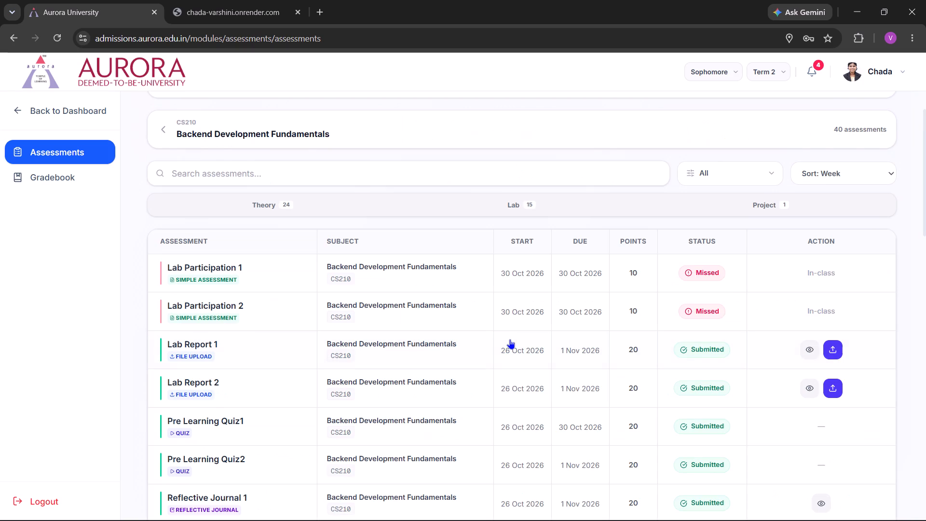
left_click(510, 339)
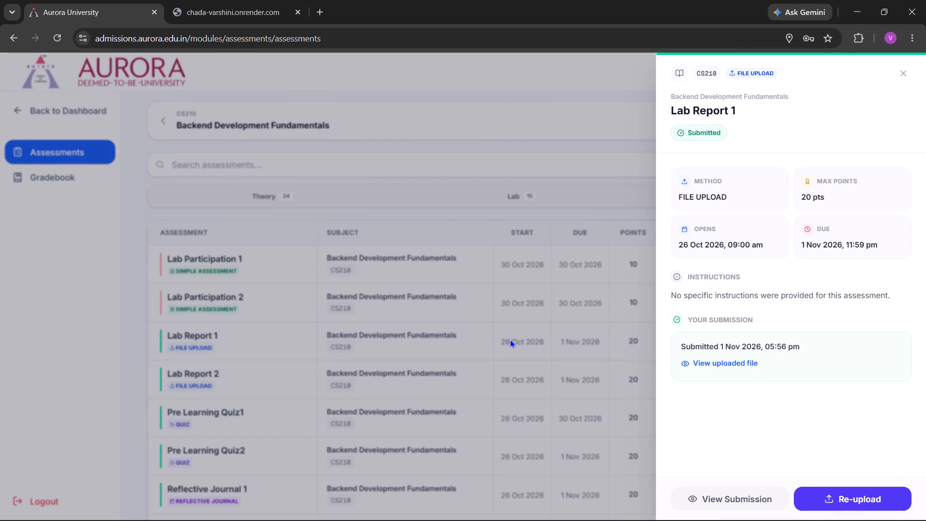
left_click(510, 339)
left_click(494, 362)
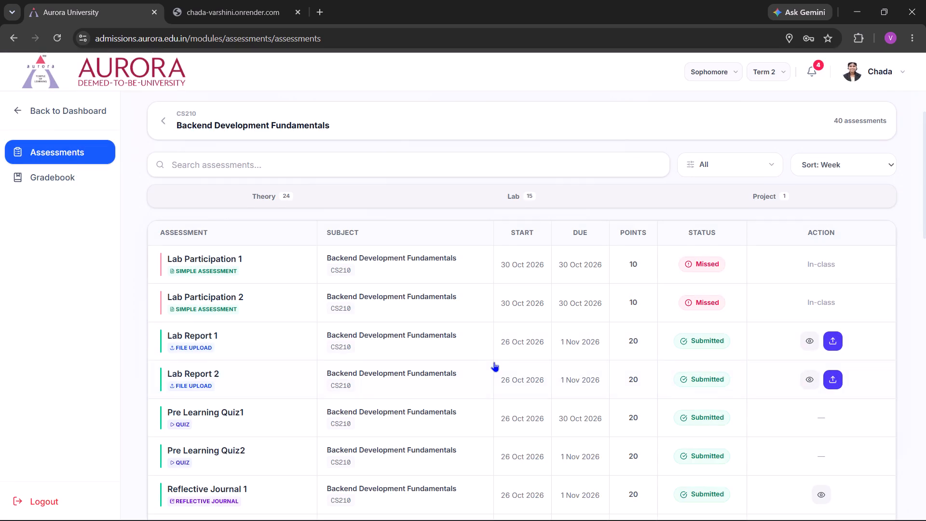
left_click(459, 346)
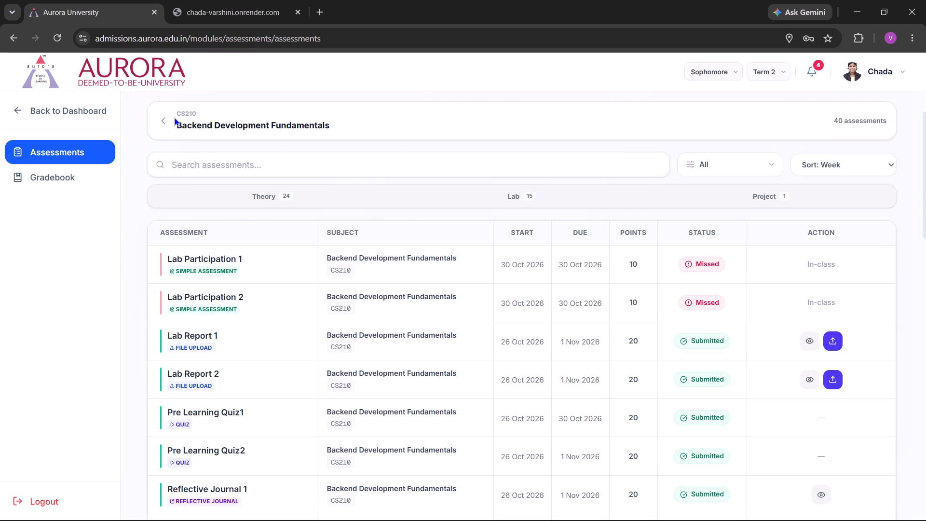
left_click(168, 120)
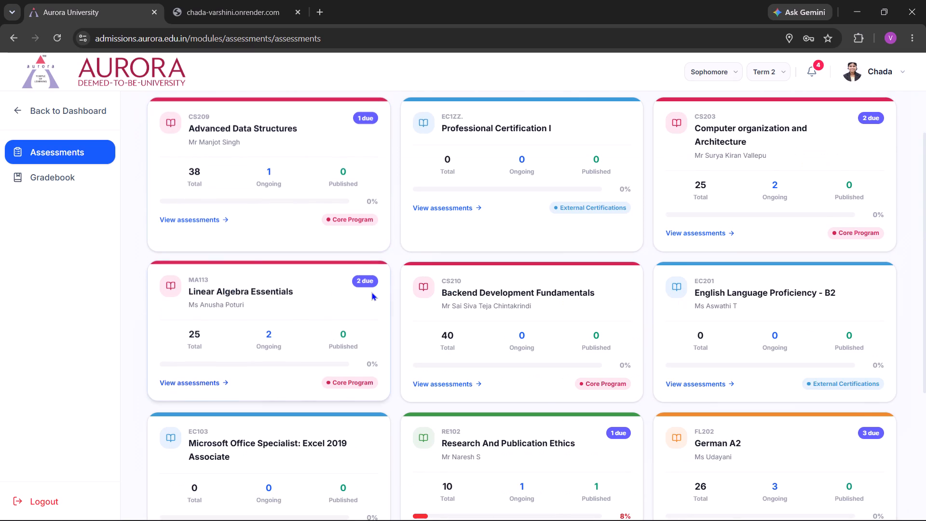
Examine all the course cards in the Assessments overview, from Advanced Data Structures to Quantative Aptitude, for due and ongoing assessments.
scroll(371, 292, "down", 1)
scroll(673, 265, "down", 2)
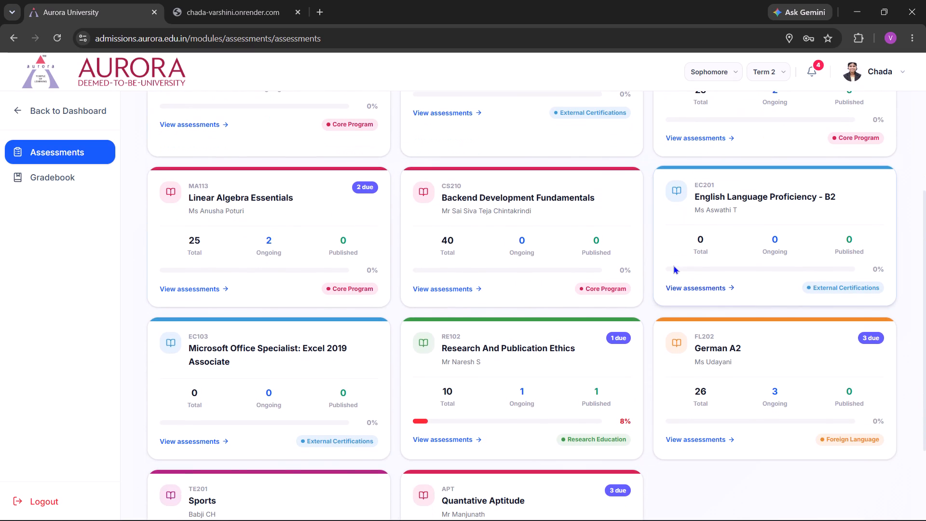
scroll(673, 265, "up", 2)
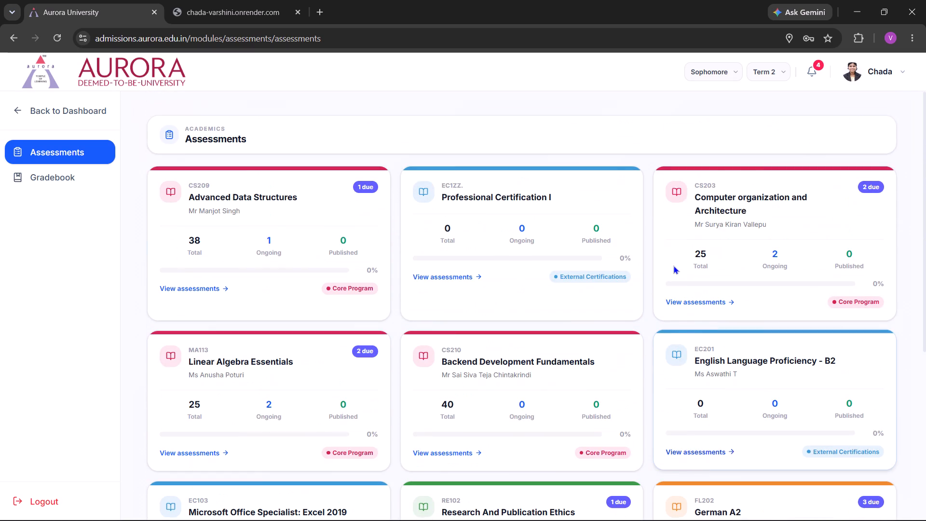
scroll(673, 265, "down", 1)
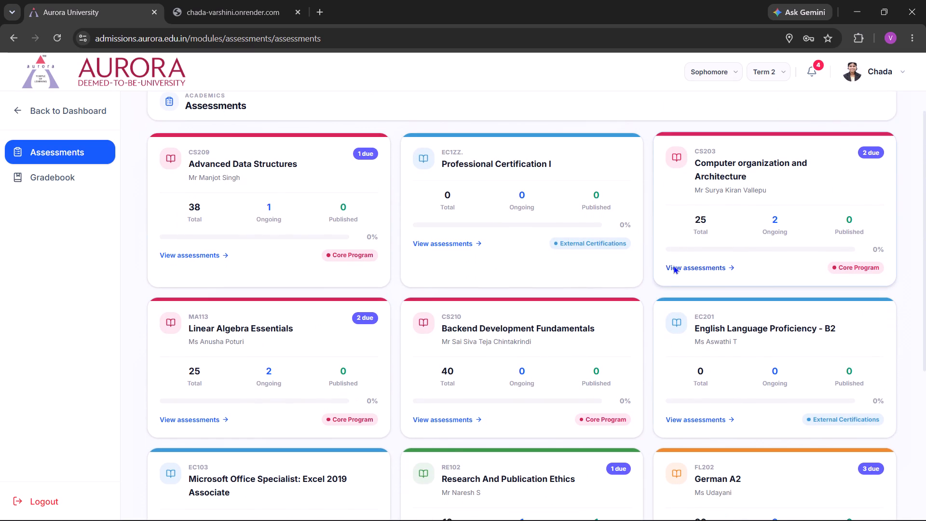
scroll(673, 265, "down", 1)
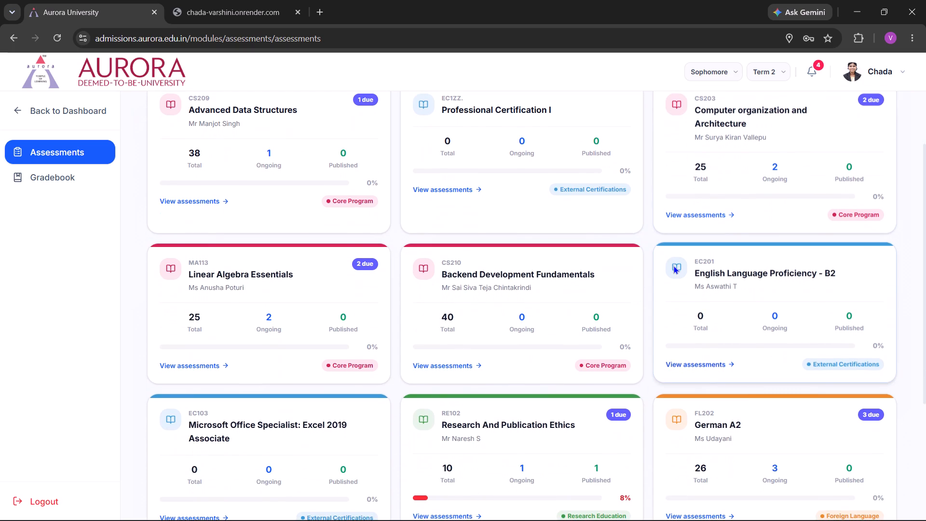
scroll(673, 265, "up", 1)
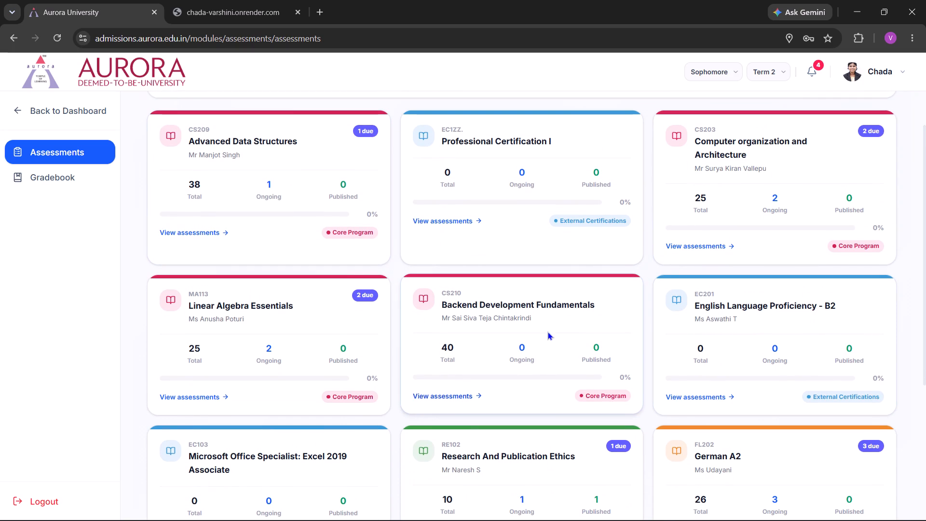
scroll(704, 215, "down", 1)
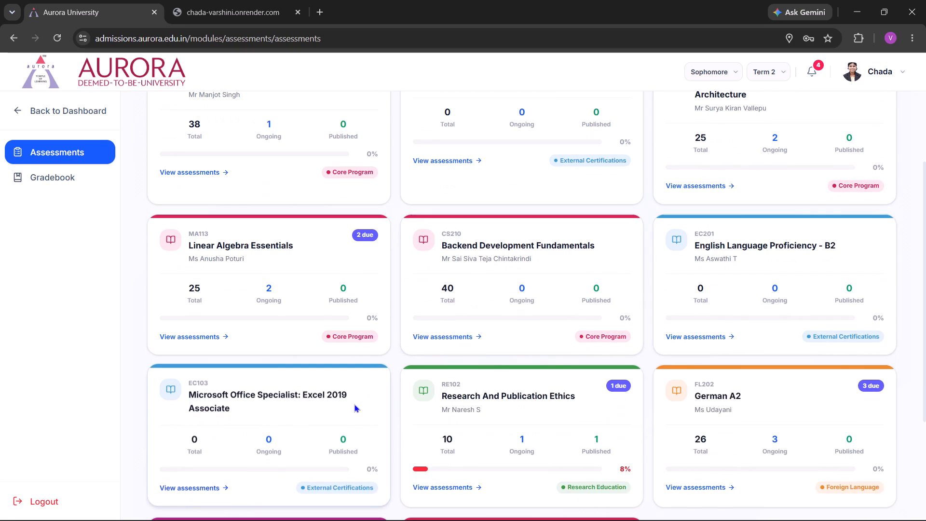
scroll(721, 251, "down", 2)
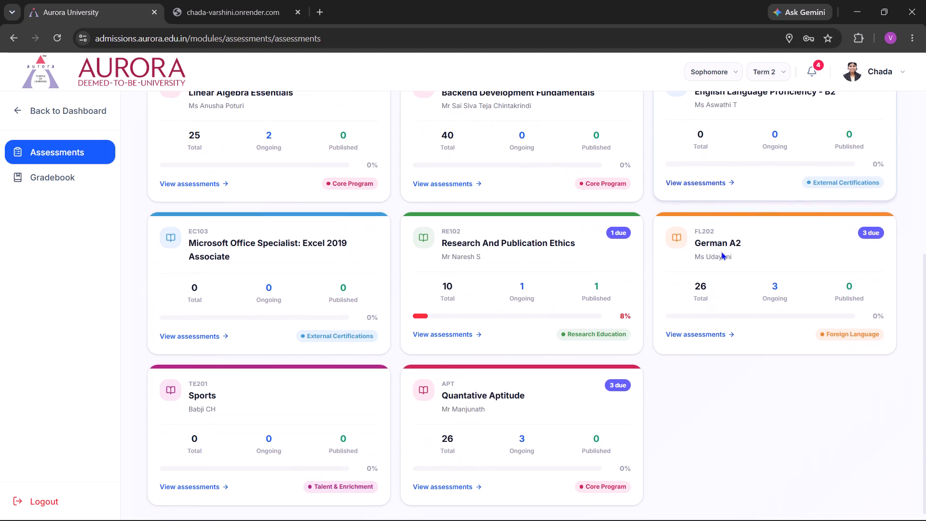
scroll(420, 420, "up", 1)
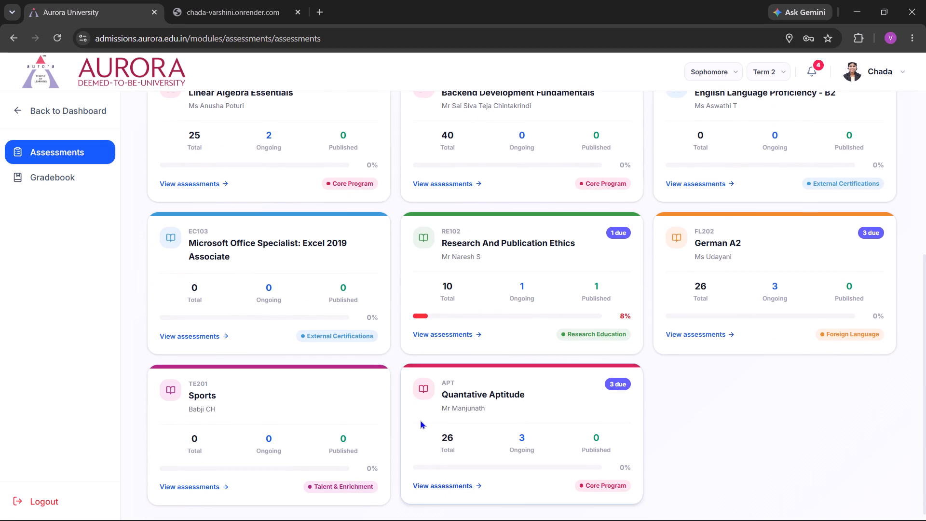
scroll(420, 420, "up", 1)
scroll(481, 446, "up", 1)
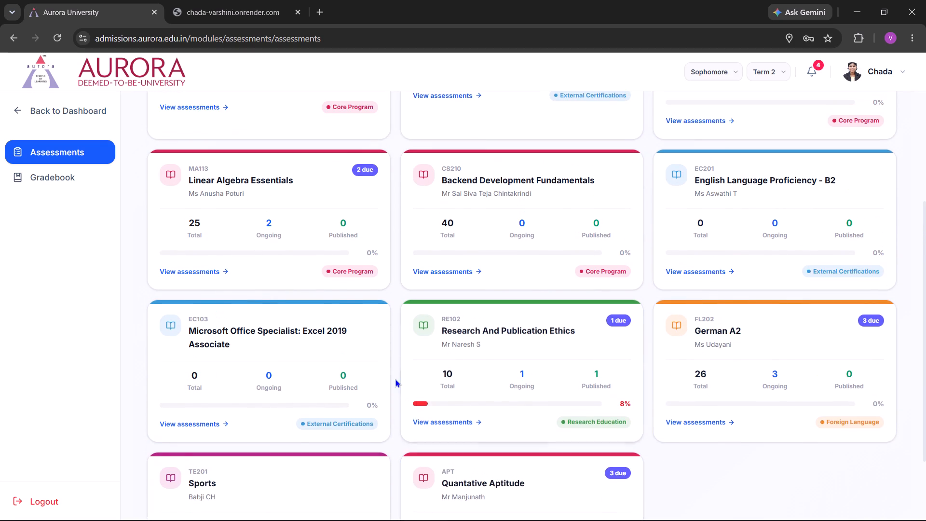
scroll(395, 379, "up", 2)
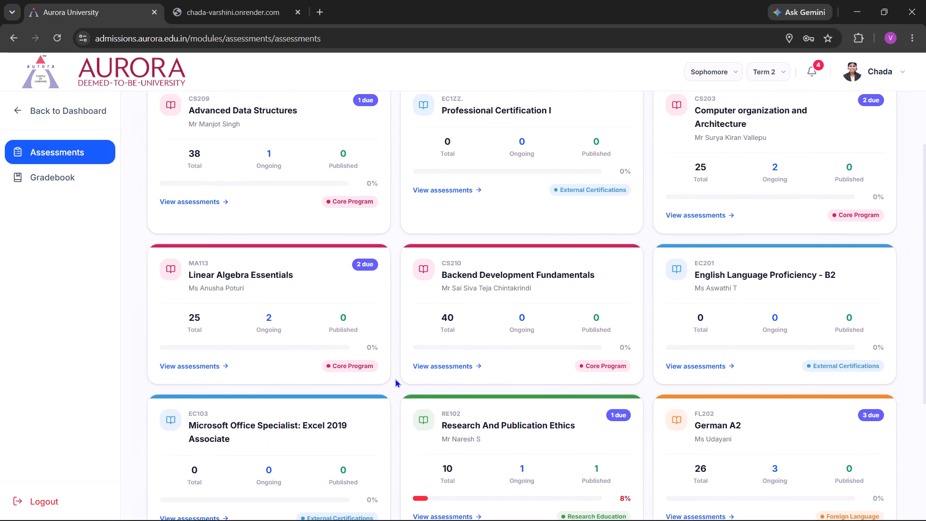
scroll(395, 379, "up", 1)
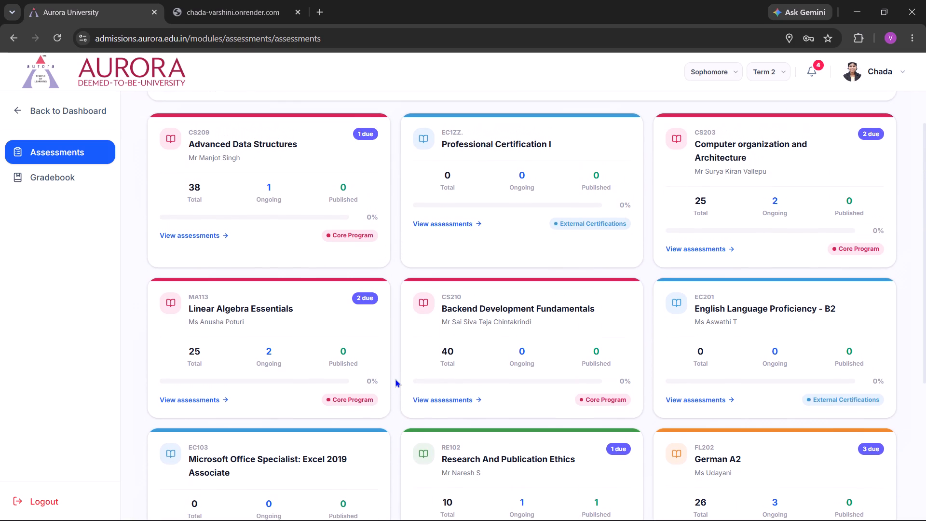
scroll(395, 379, "up", 3)
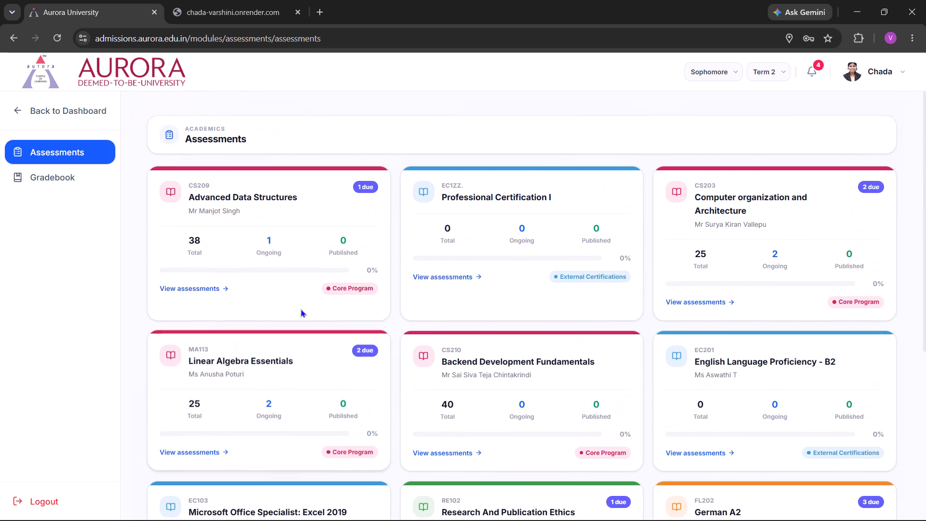
scroll(806, 257, "down", 1)
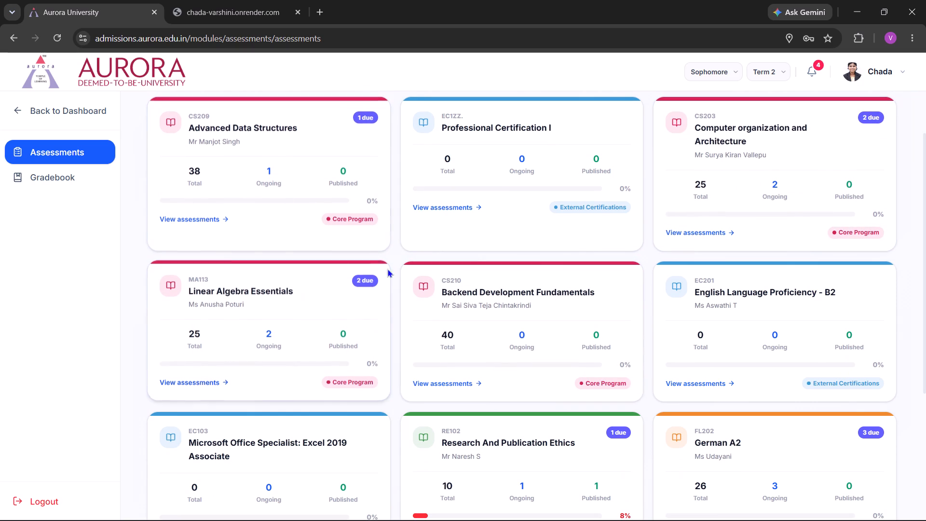
scroll(533, 255, "down", 1)
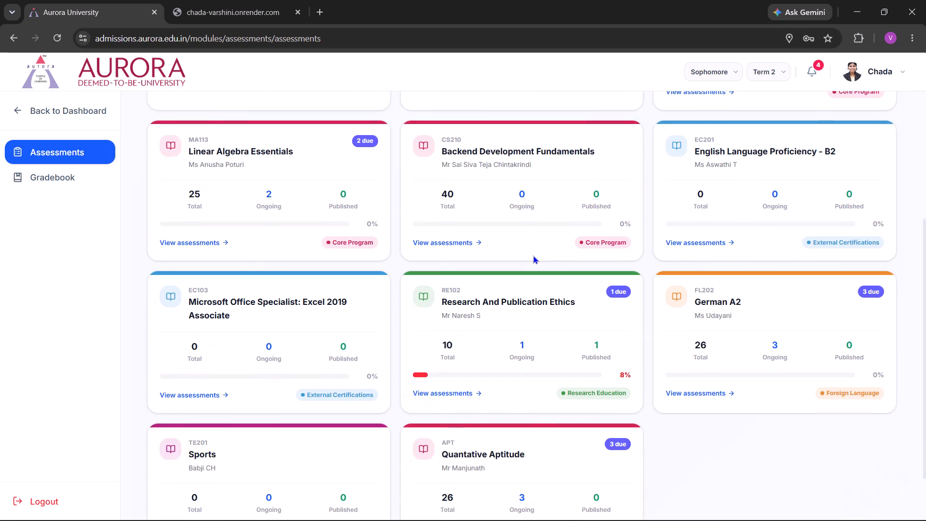
scroll(533, 255, "down", 2)
scroll(533, 255, "up", 3)
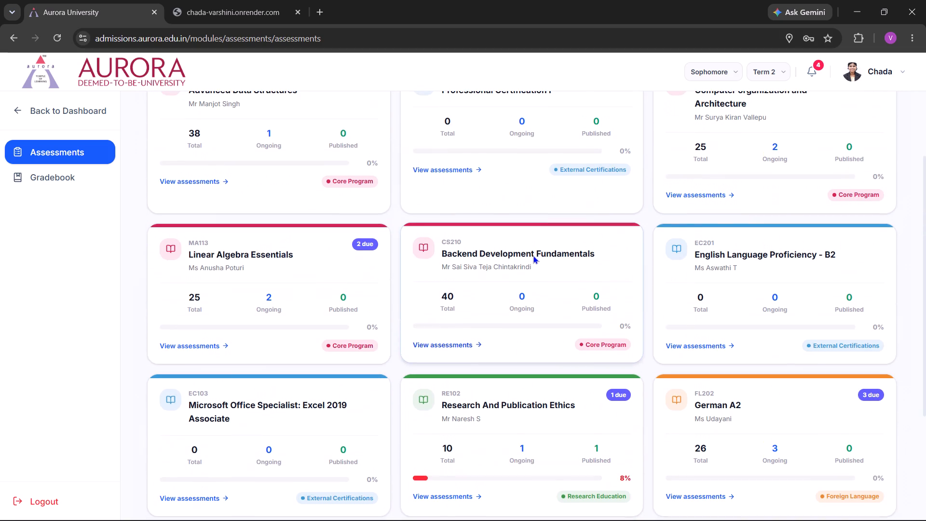
scroll(436, 288, "up", 1)
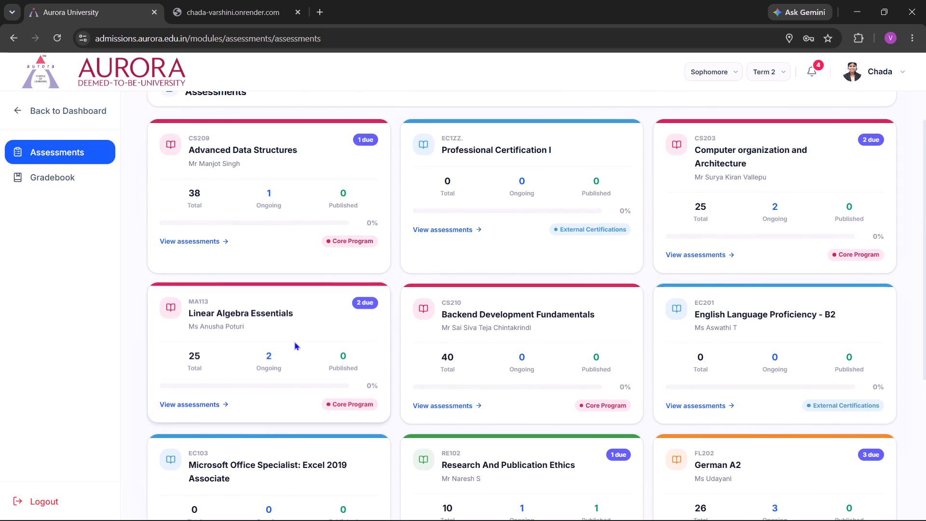
scroll(294, 342, "up", 1)
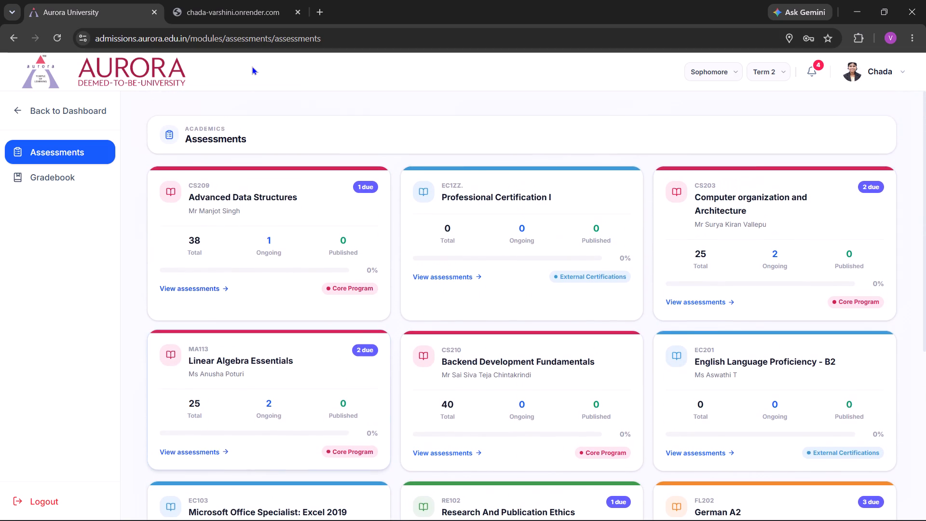